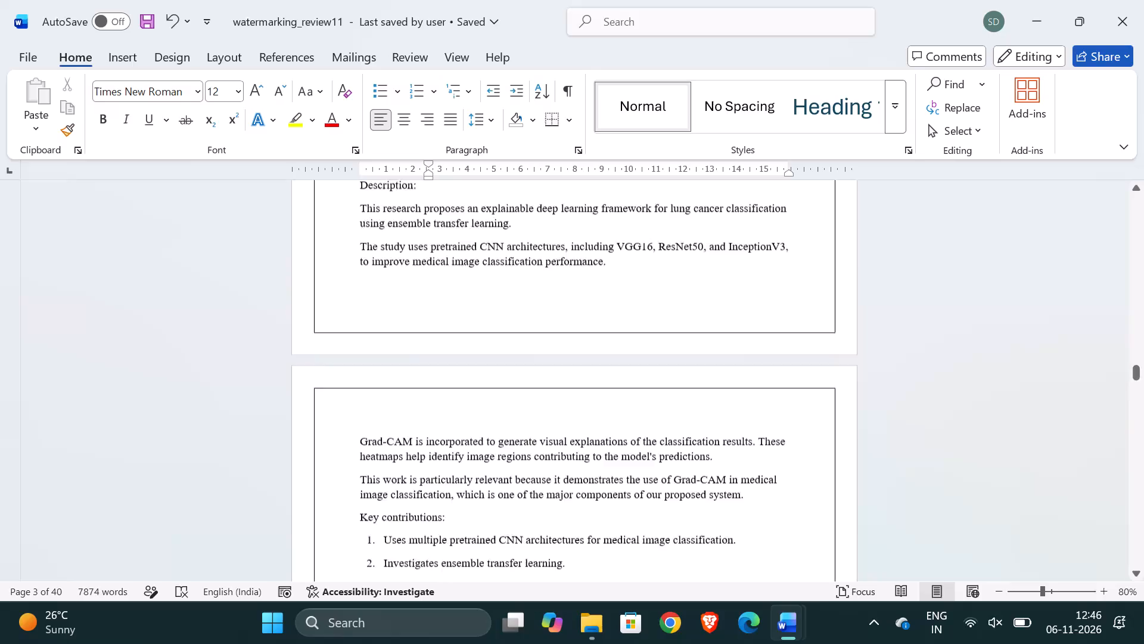
Review the report body from the literature survey through the methodology, system architecture and expected visual outputs to the references list.
scroll(554, 285, "down", 2)
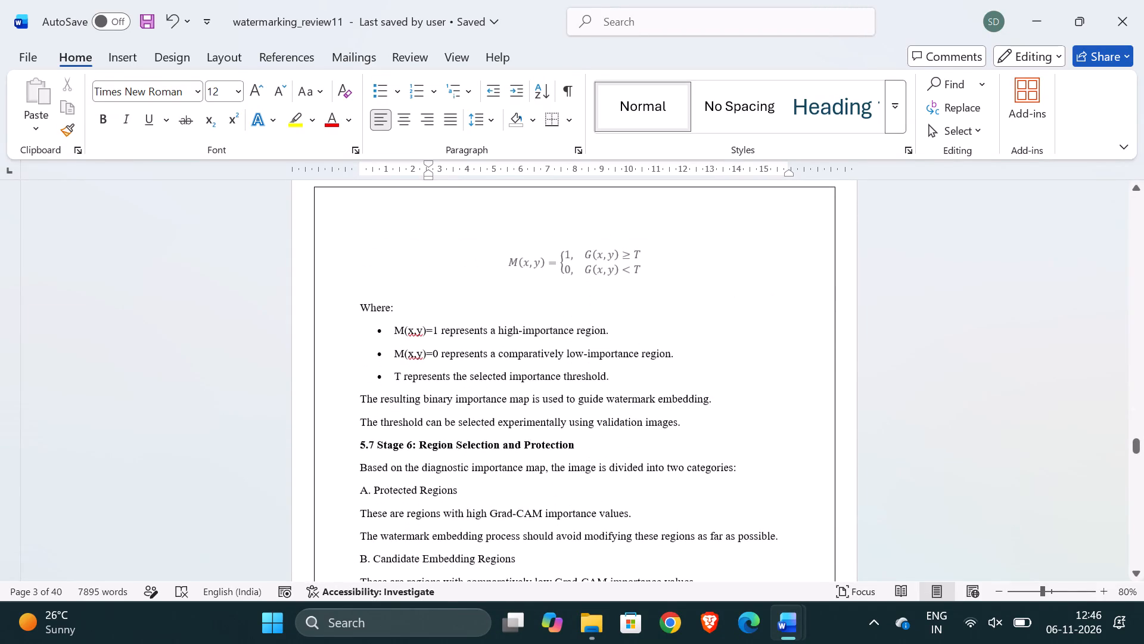
scroll(552, 305, "down", 3)
right_click(552, 305)
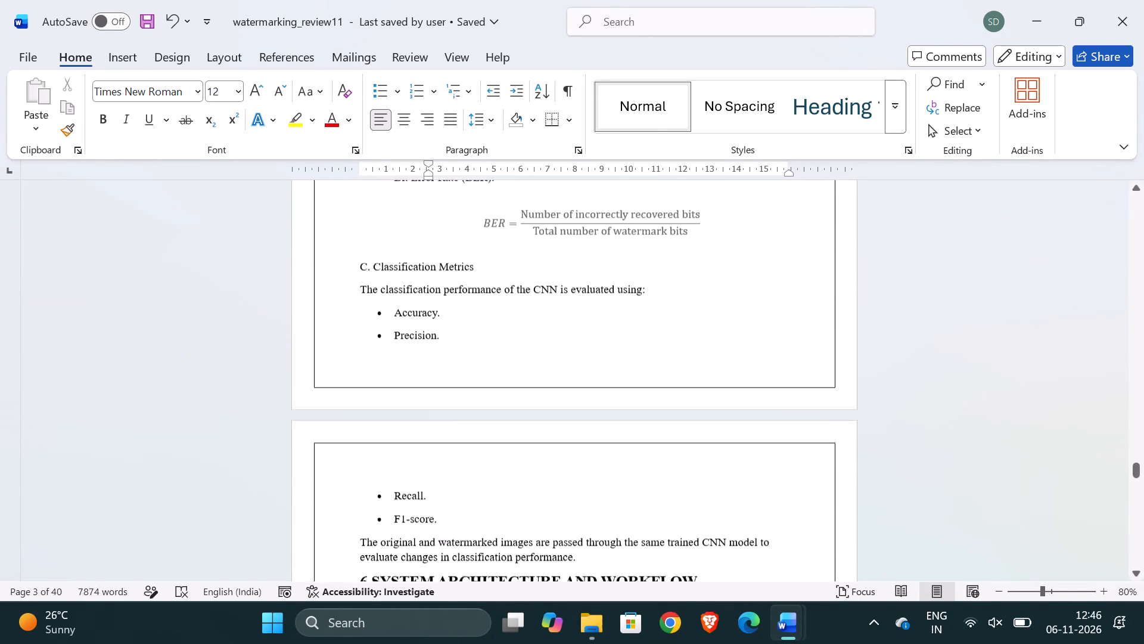
scroll(552, 305, "down", 7)
scroll(462, 326, "down", 1)
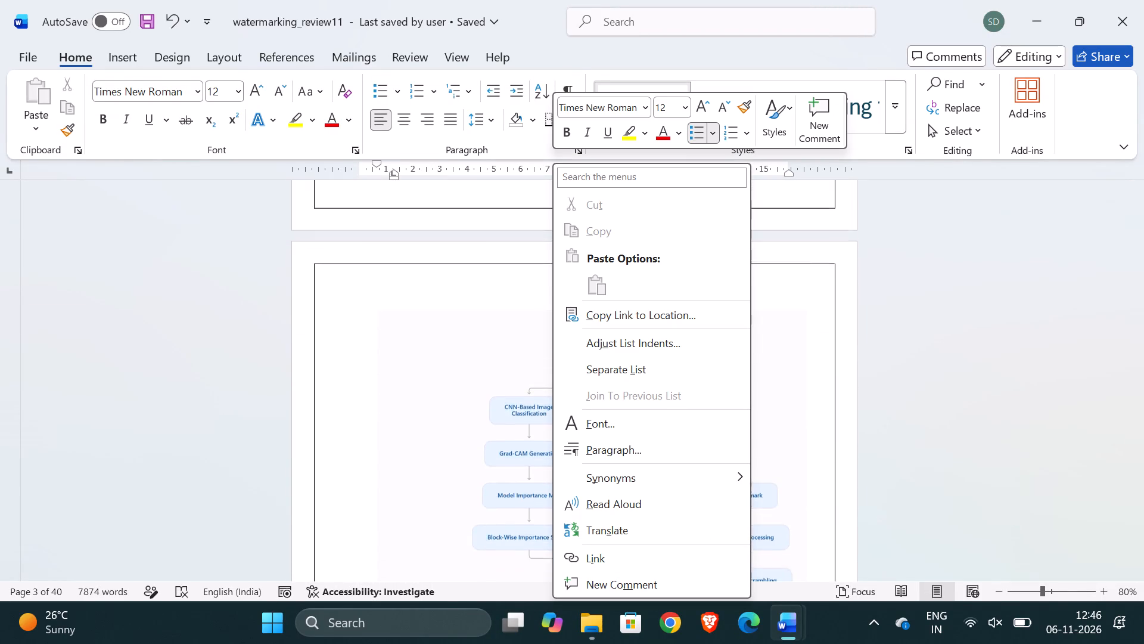
scroll(462, 326, "down", 1)
scroll(455, 365, "up", 3)
left_click(434, 376)
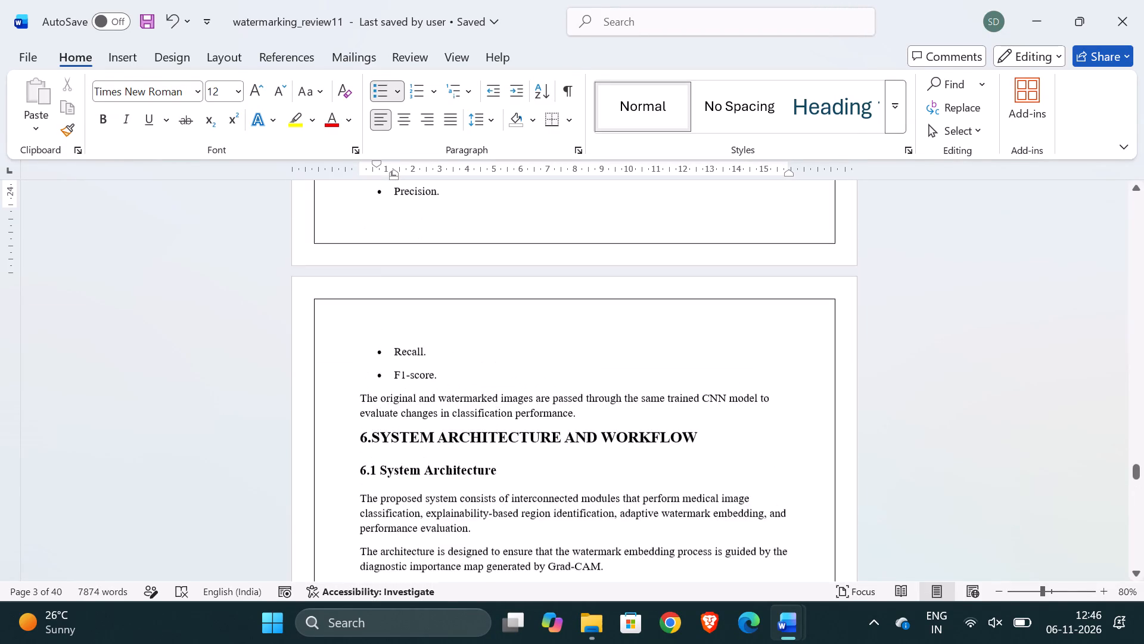
scroll(434, 376, "down", 15)
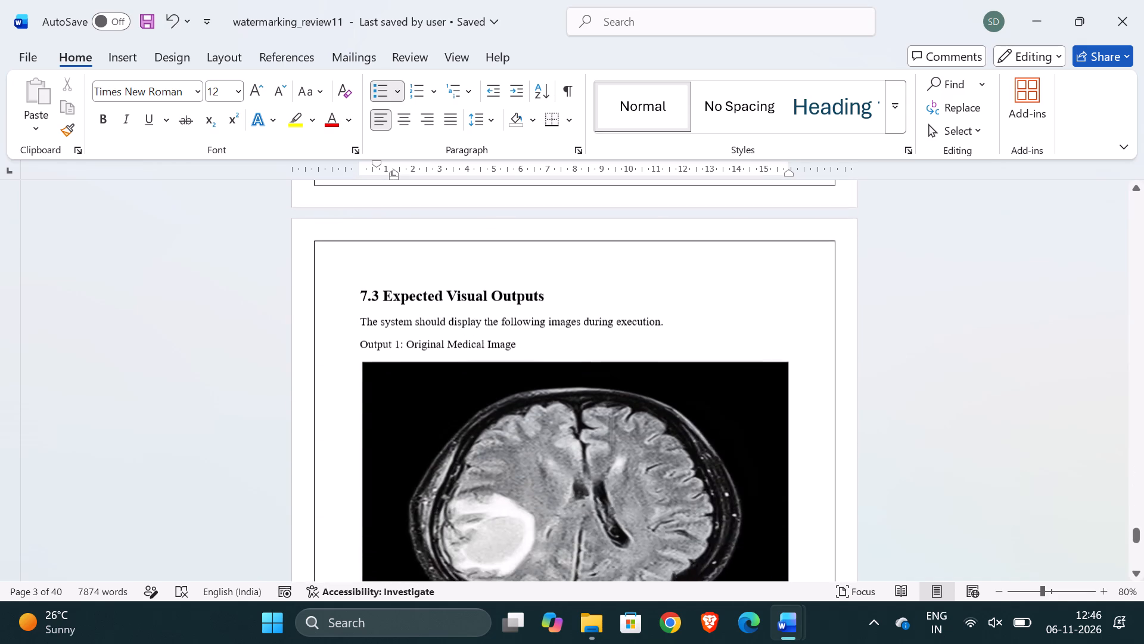
scroll(434, 376, "down", 5)
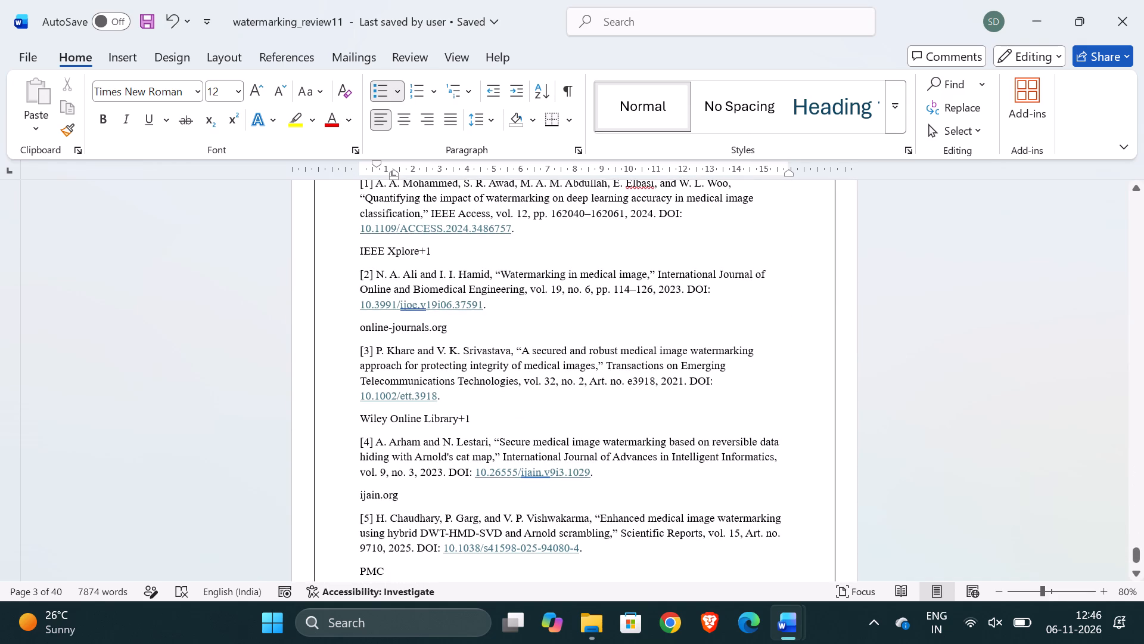
scroll(434, 376, "down", 10)
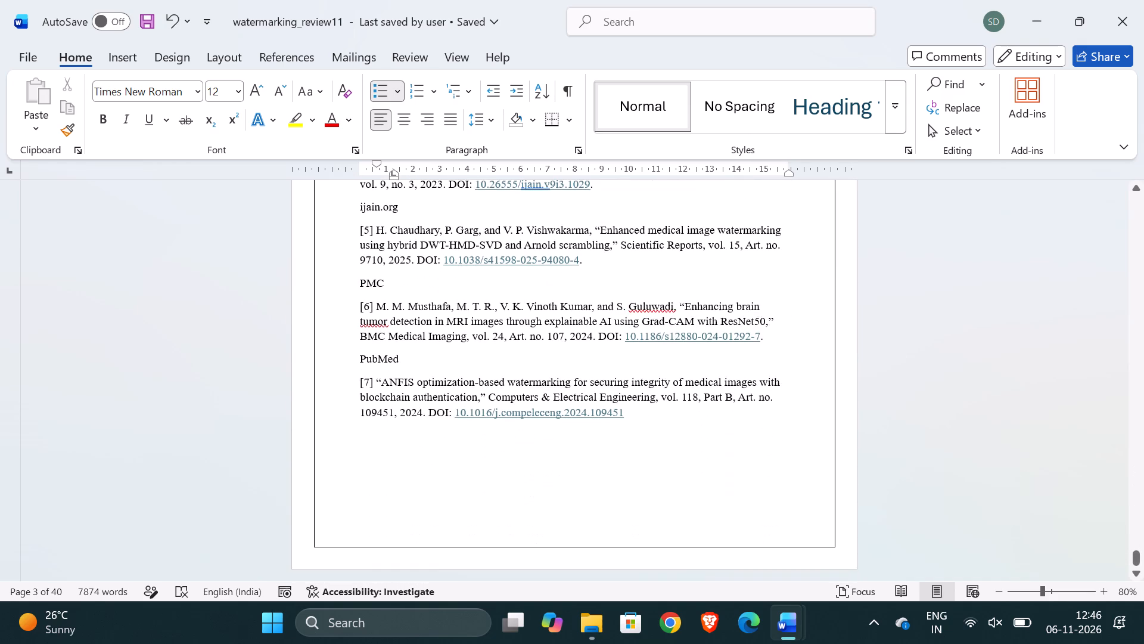
scroll(434, 376, "down", 1)
Return to the report's cover page and examine the institute heading, logo, project title, submission details and the guide and reviewer line.
scroll(434, 376, "up", 10)
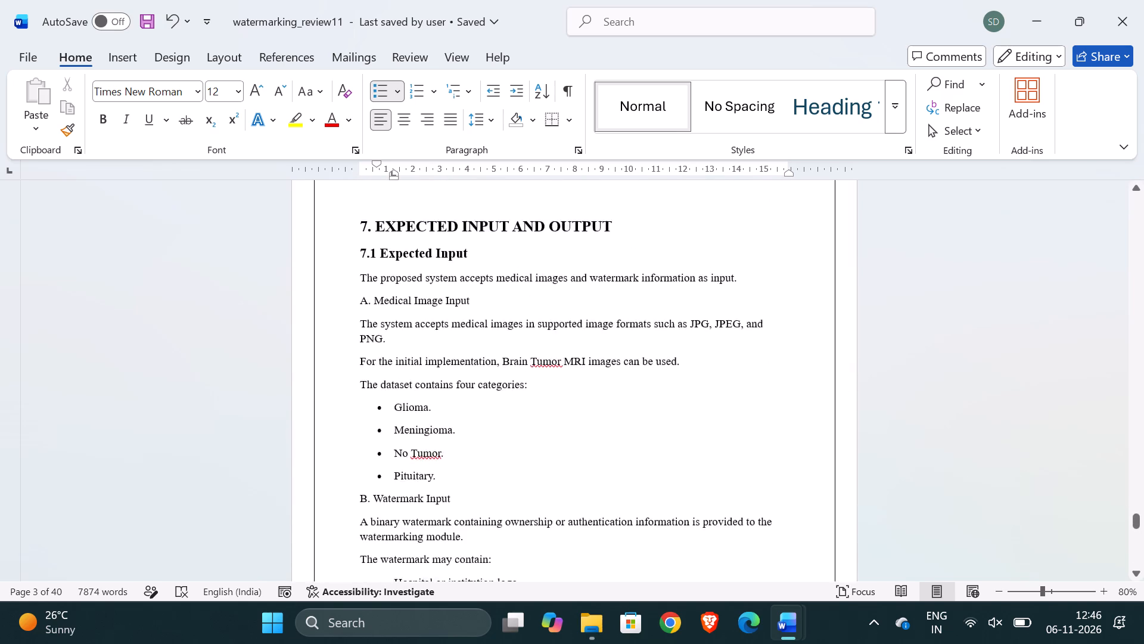
scroll(434, 376, "up", 20)
scroll(434, 376, "up", 20)
scroll(434, 376, "up", 20)
scroll(454, 348, "down", 1)
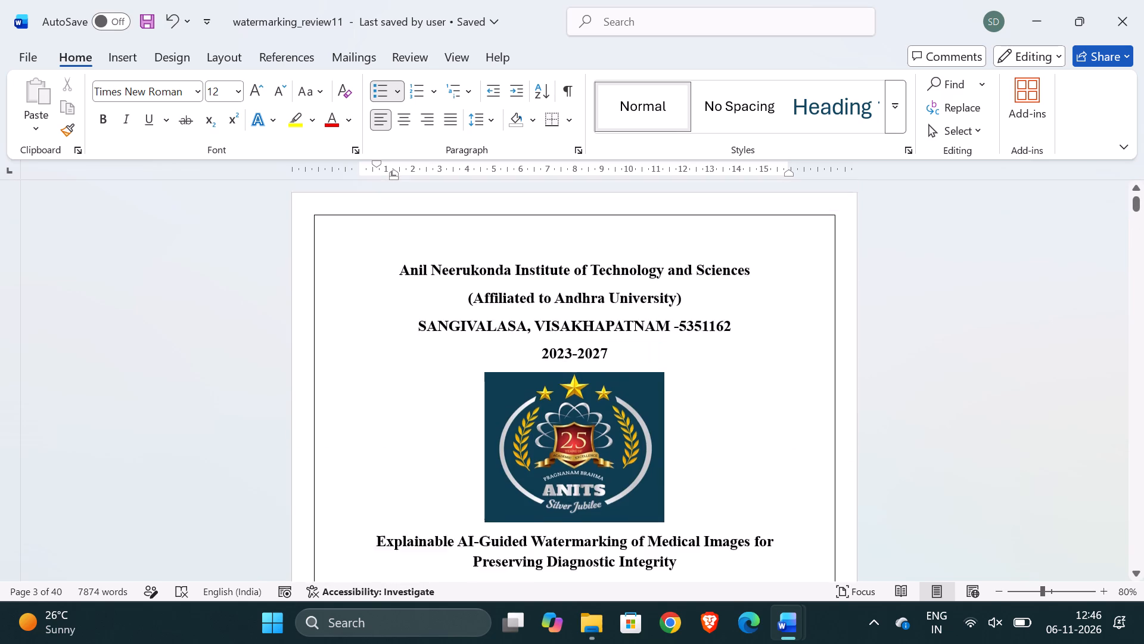
scroll(454, 348, "down", 1)
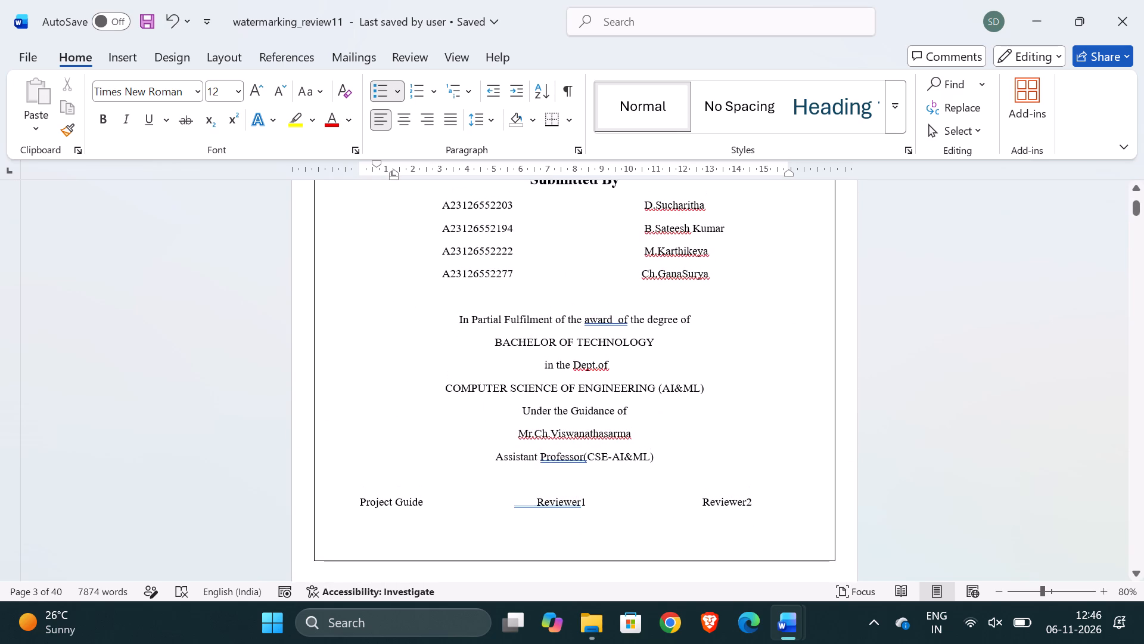
scroll(463, 336, "up", 2)
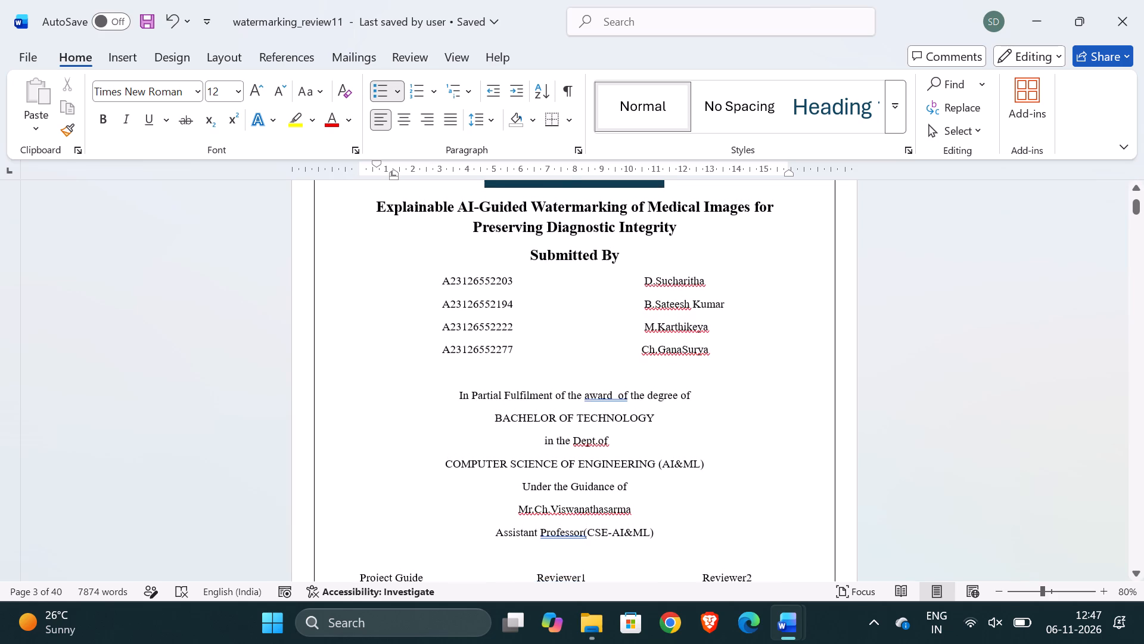
scroll(463, 336, "up", 2)
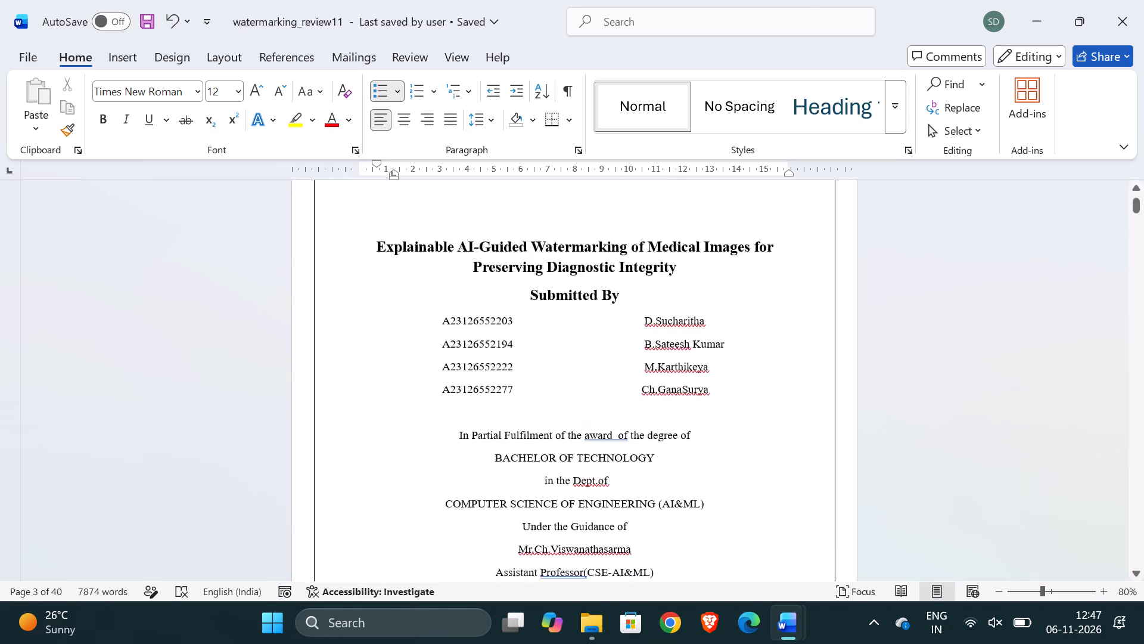
scroll(463, 336, "up", 1)
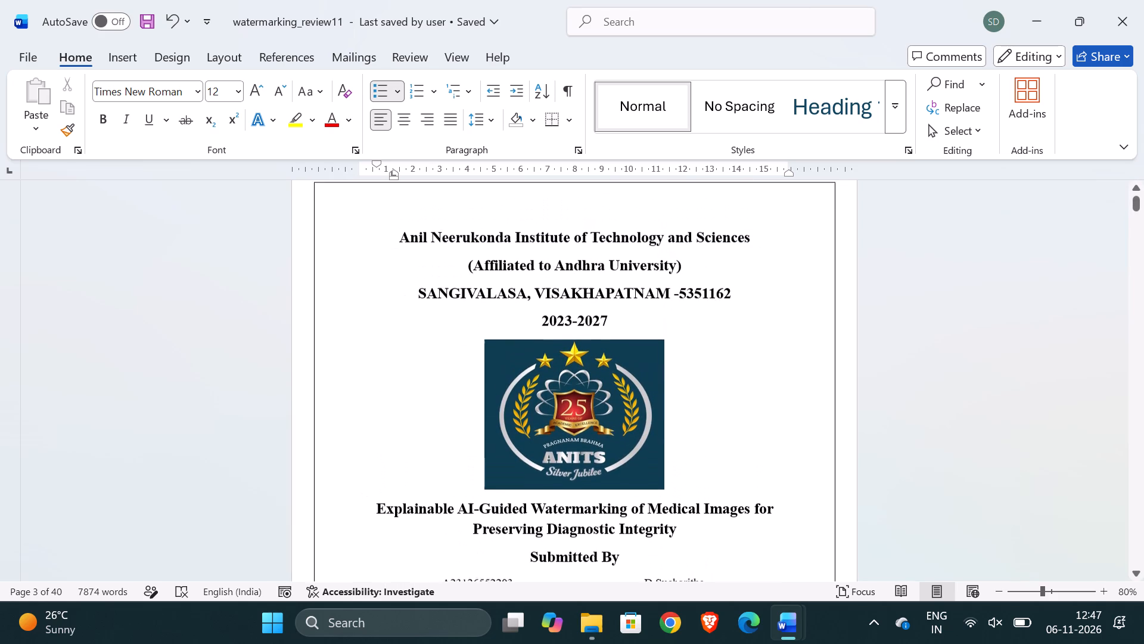
scroll(463, 336, "up", 2)
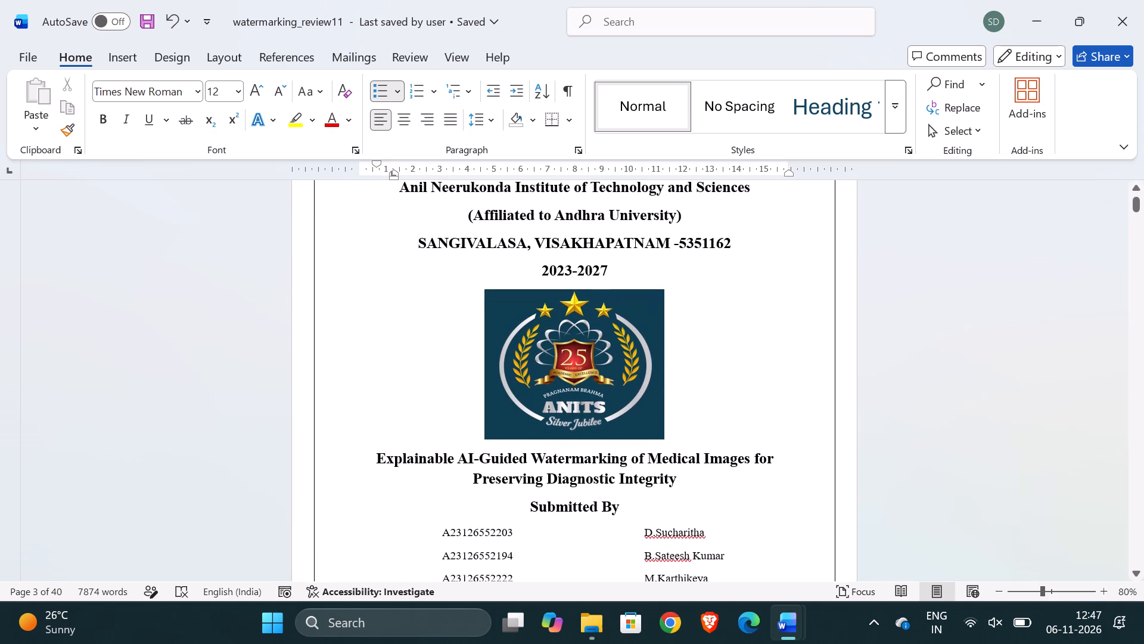
scroll(463, 336, "up", 1)
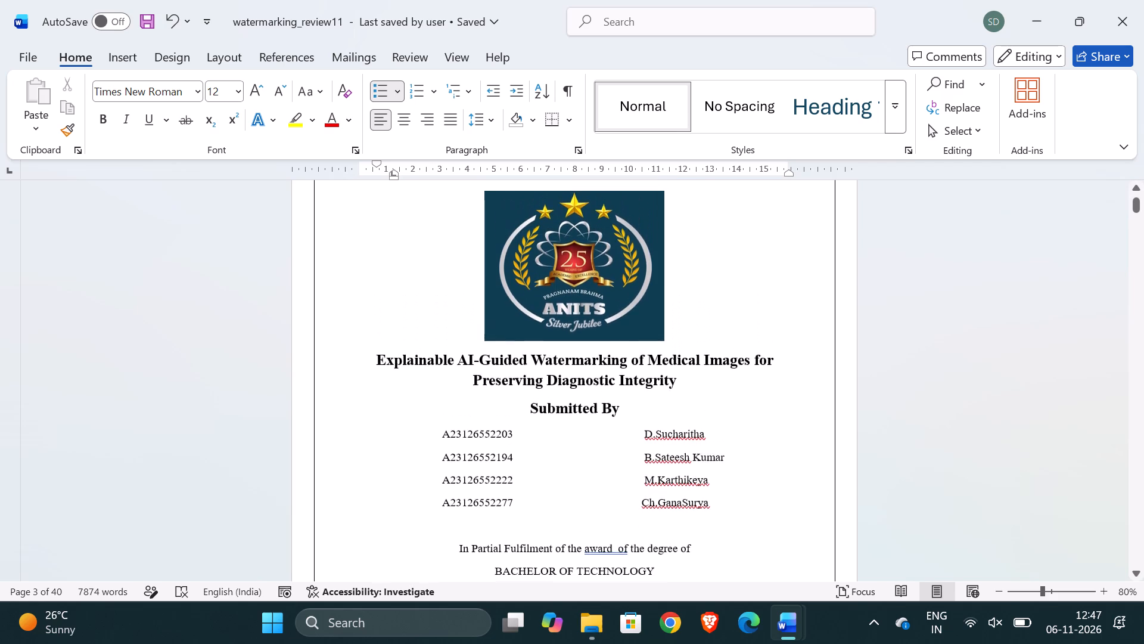
scroll(463, 336, "down", 2)
scroll(463, 336, "up", 1)
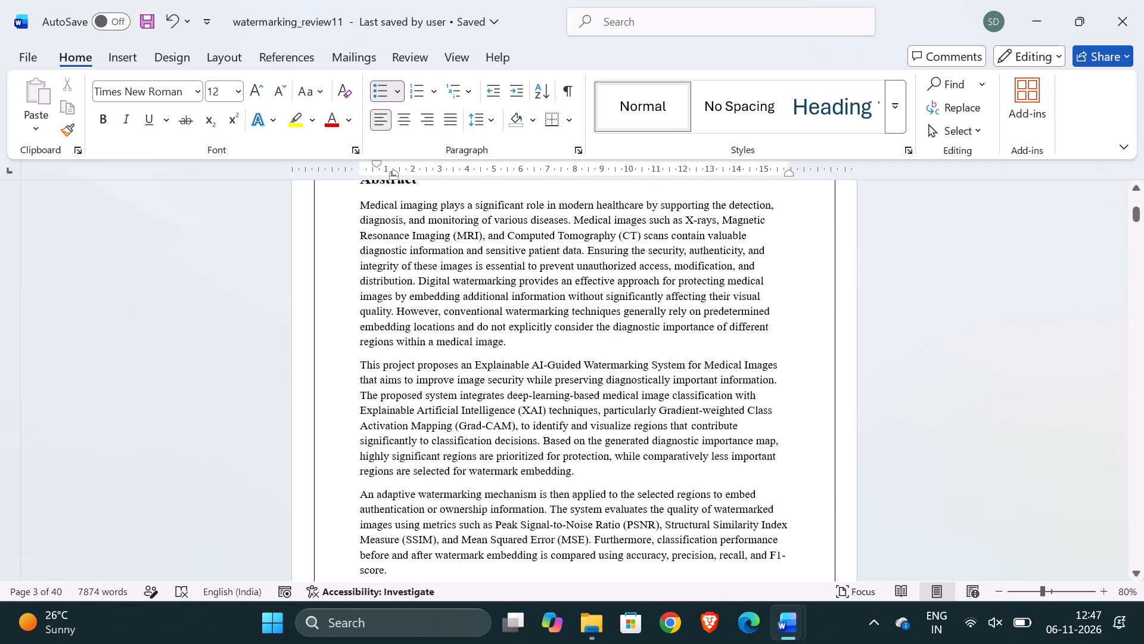
scroll(463, 336, "up", 3)
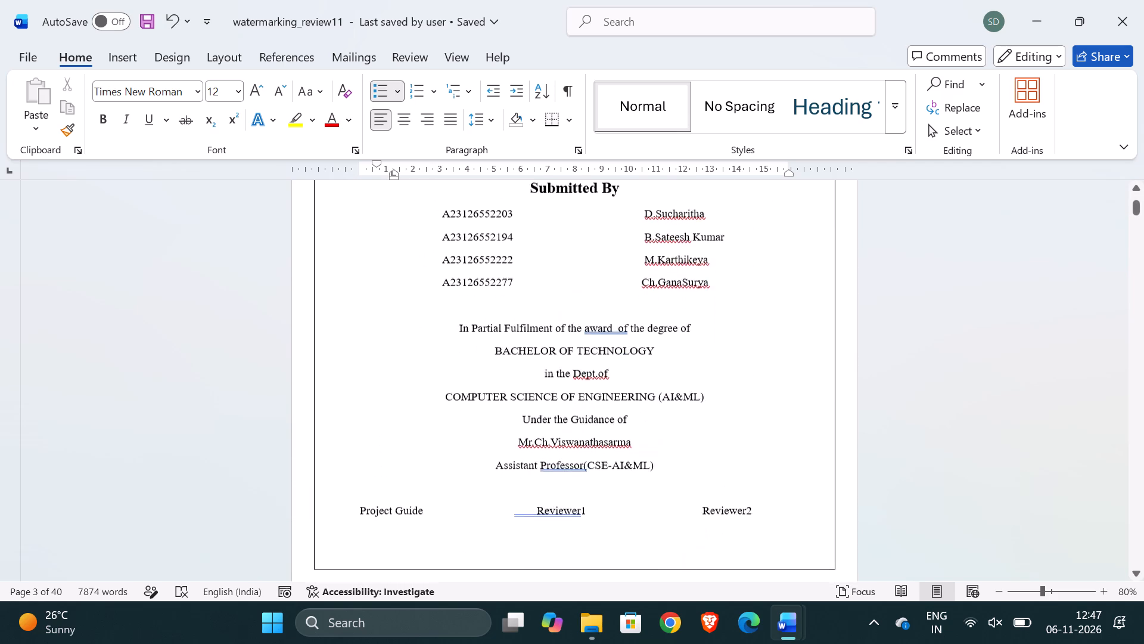
scroll(463, 336, "down", 1)
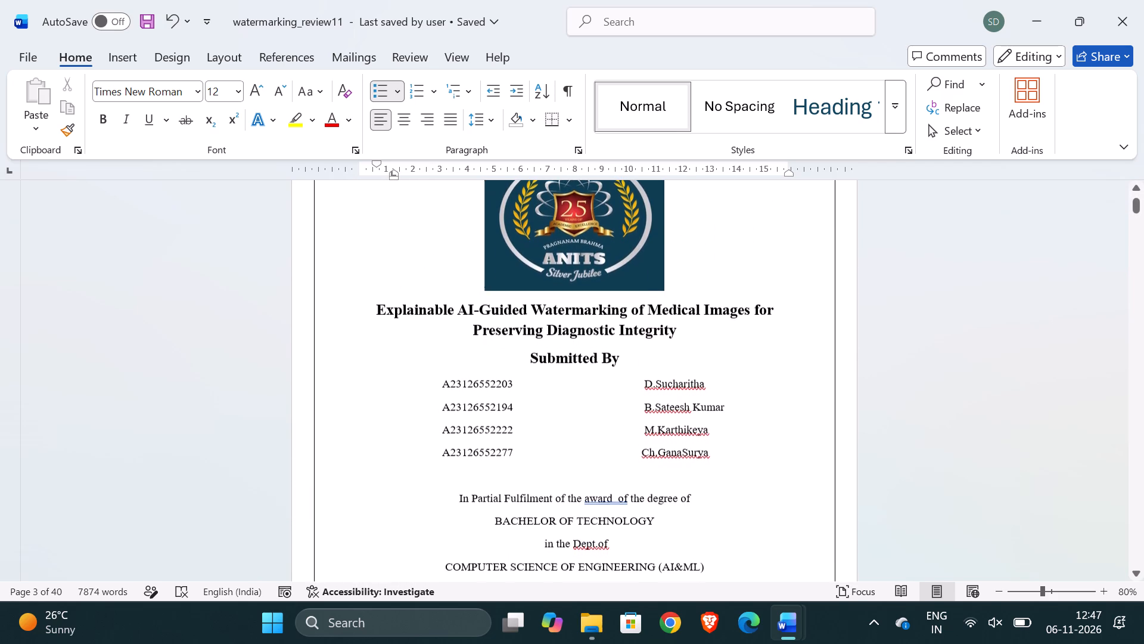
scroll(463, 336, "down", 2)
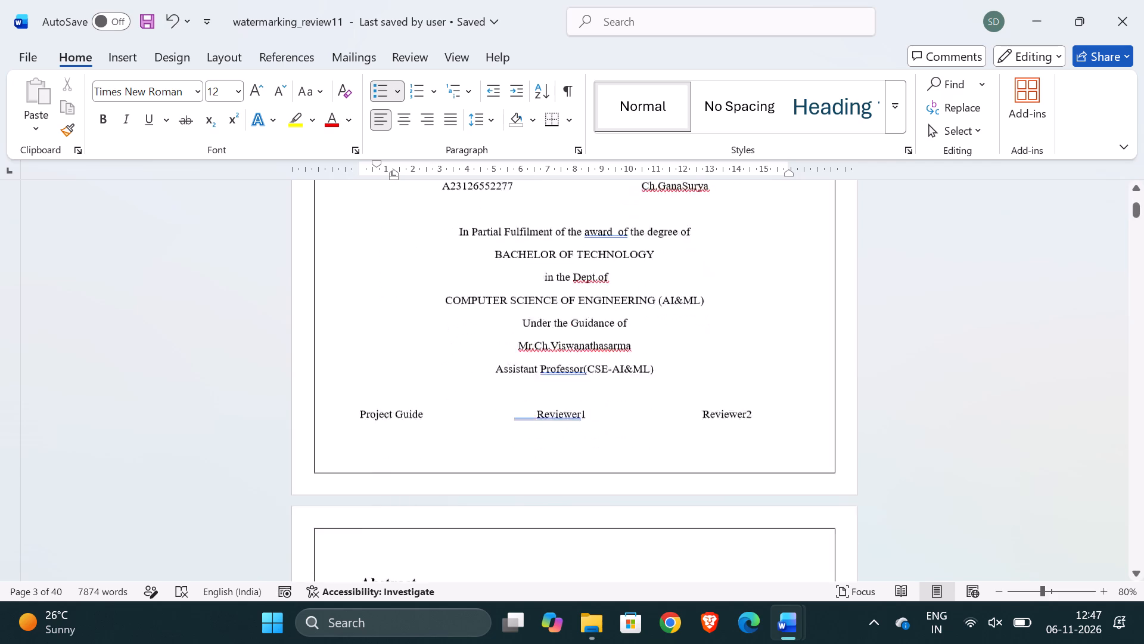
Examine the abstract and the table of contents through to the page before the Introduction, comparing with the cover page.
scroll(463, 336, "down", 2)
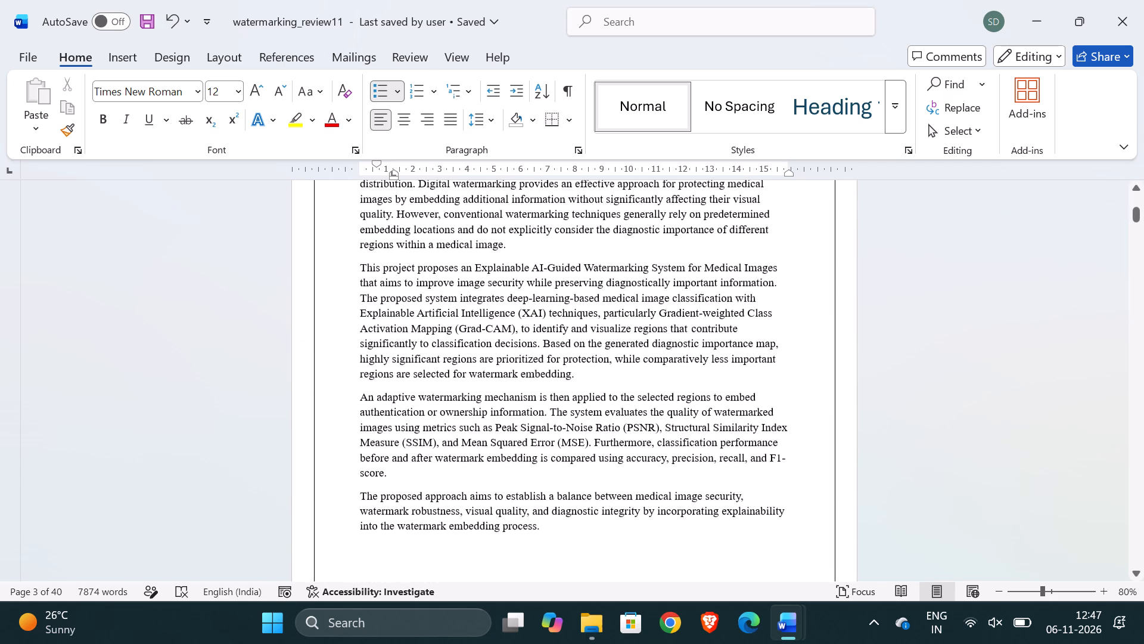
scroll(463, 336, "down", 4)
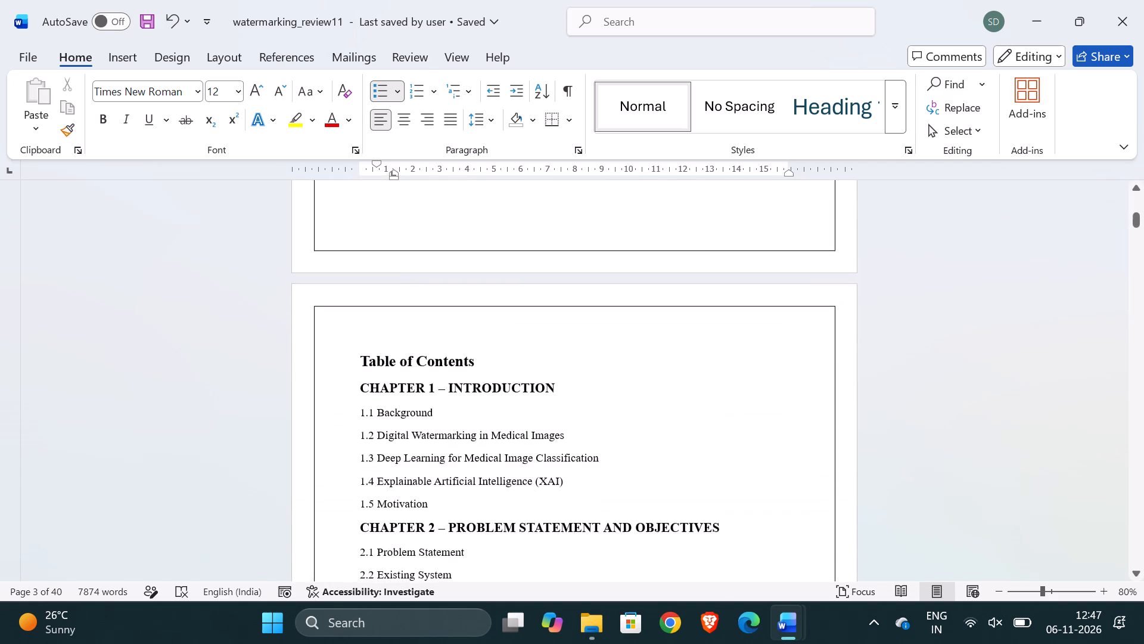
scroll(463, 336, "up", 7)
scroll(463, 336, "down", 1)
scroll(463, 336, "up", 3)
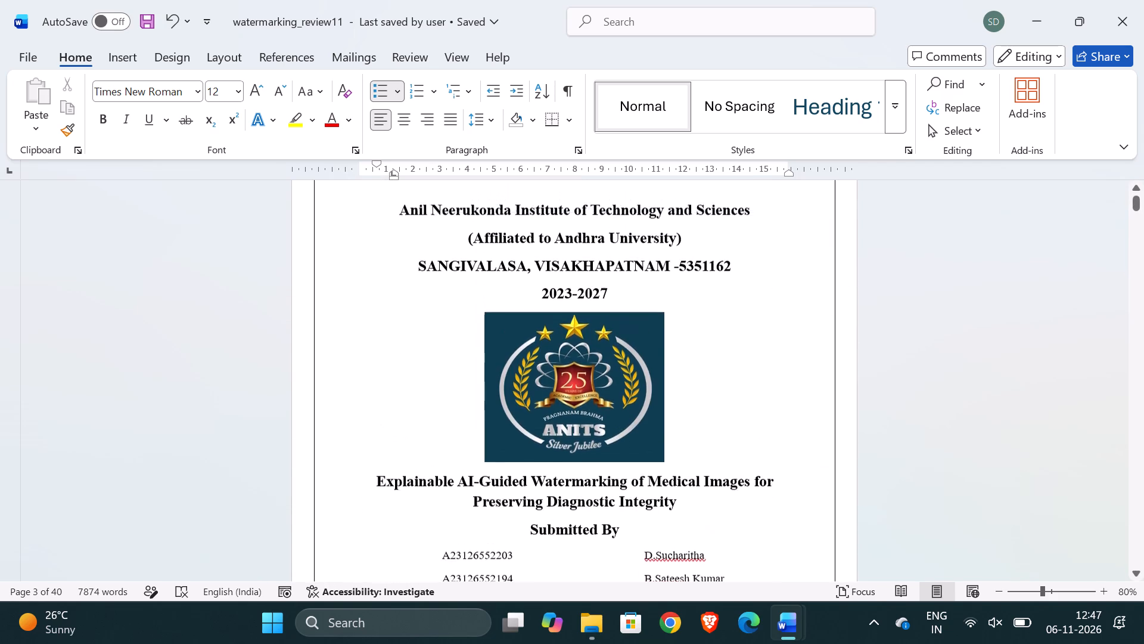
scroll(463, 336, "down", 5)
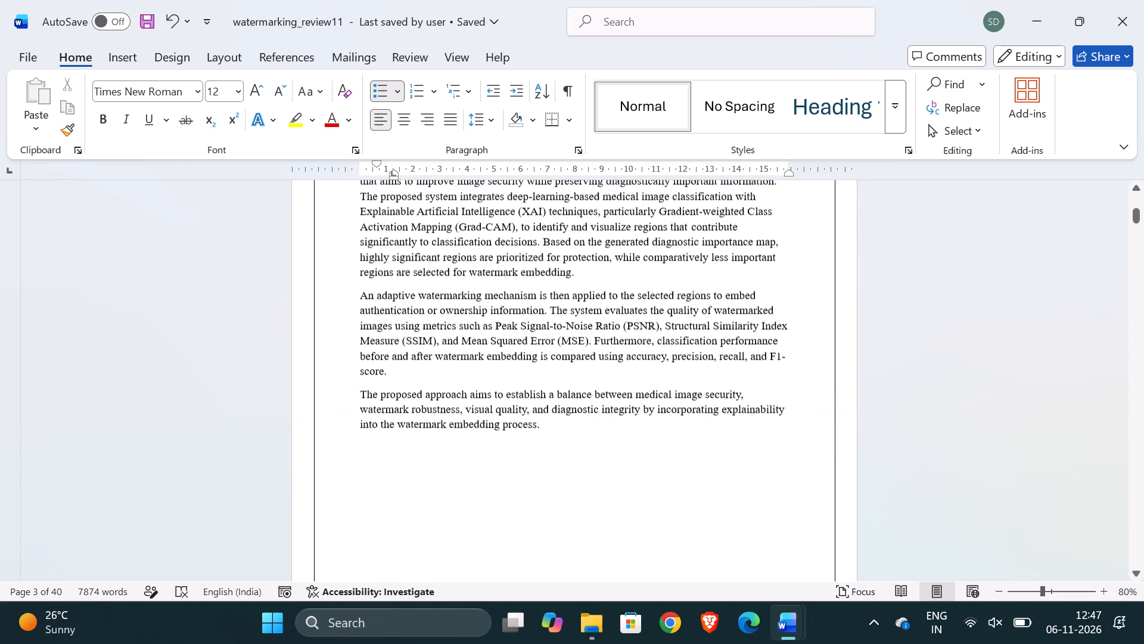
scroll(463, 336, "up", 1)
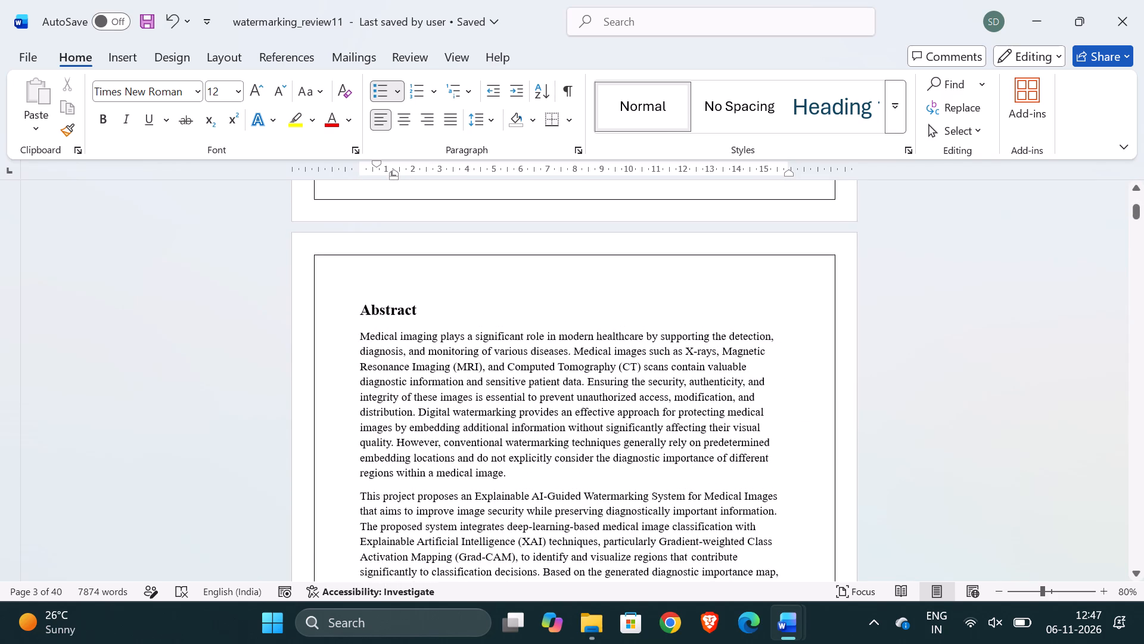
scroll(463, 336, "up", 2)
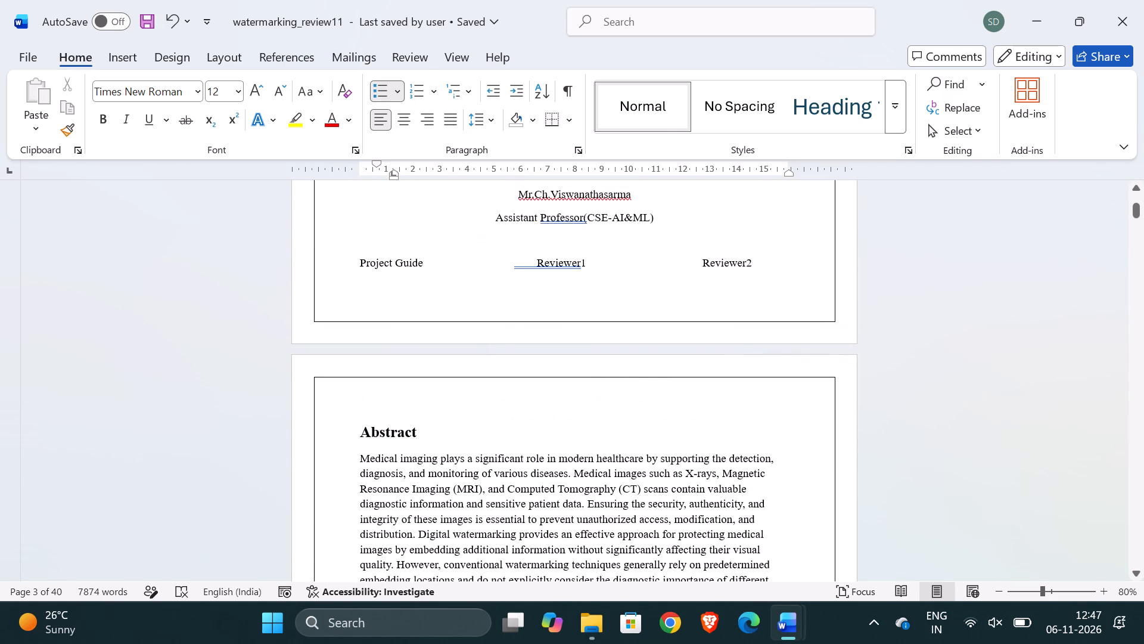
scroll(463, 336, "down", 5)
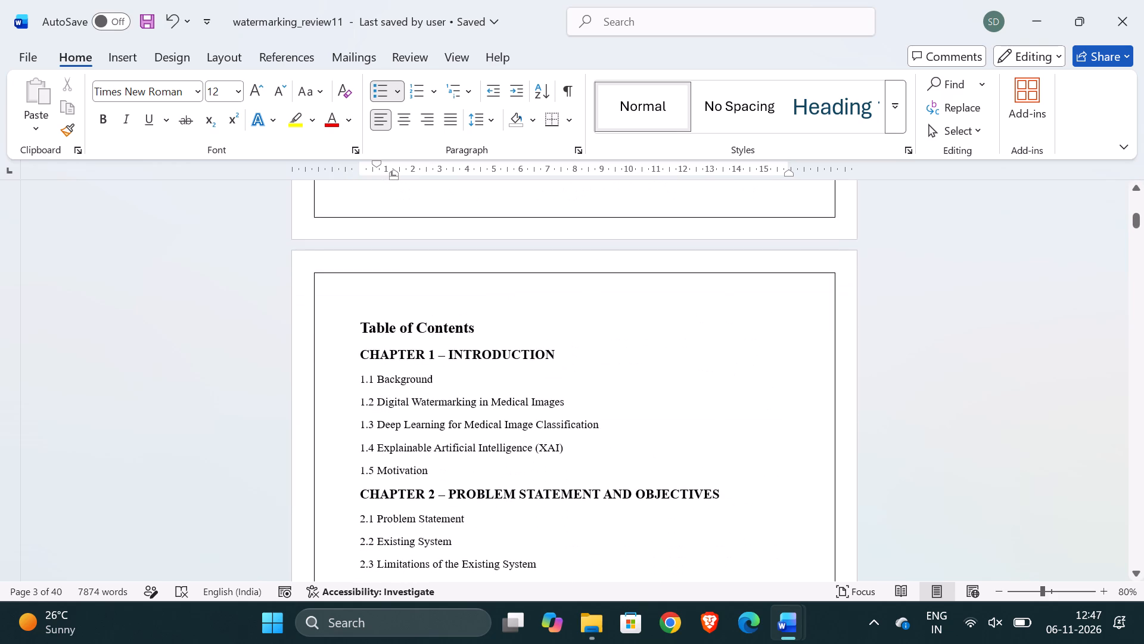
scroll(463, 336, "down", 4)
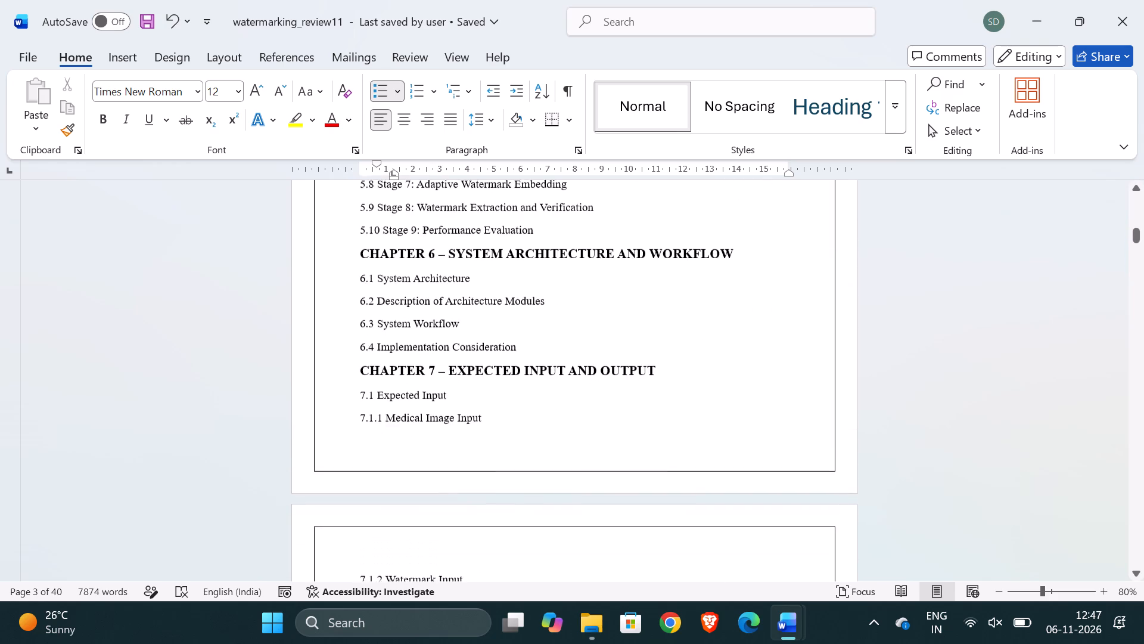
scroll(463, 336, "down", 4)
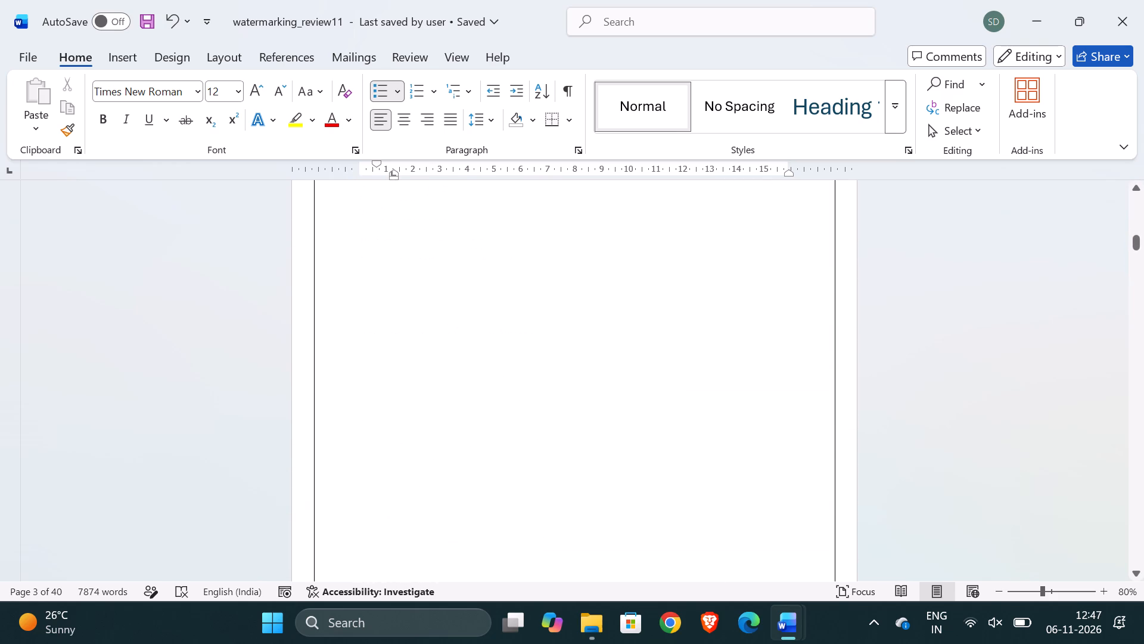
scroll(463, 336, "down", 2)
left_click(456, 441)
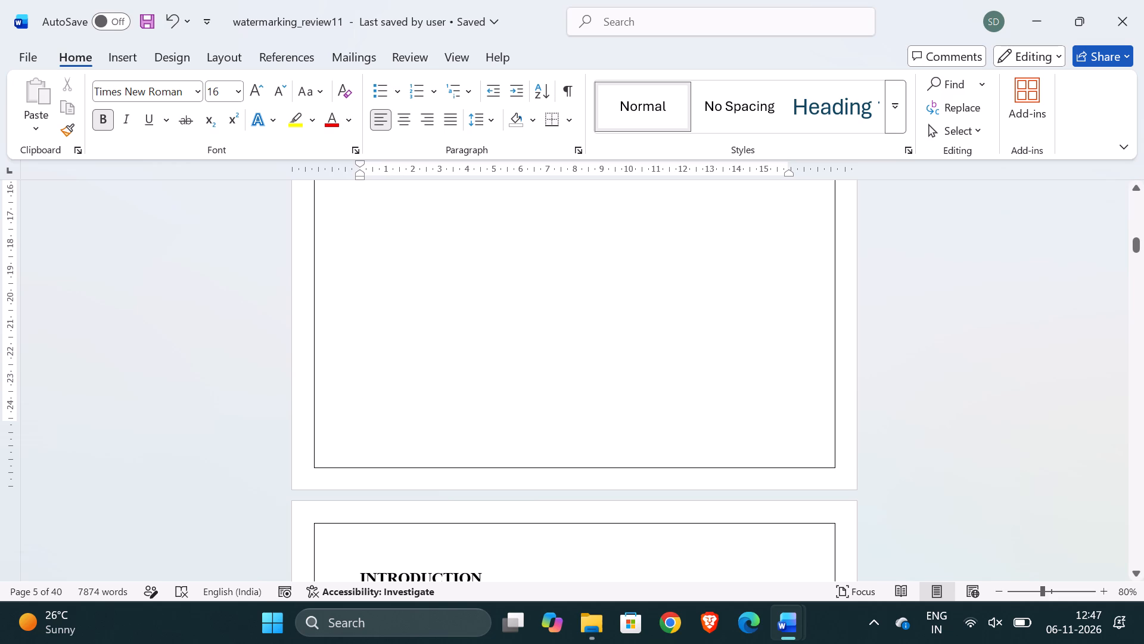
Recheck the layout of the cover page and the abstract page from the start of the report.
scroll(456, 441, "up", 18)
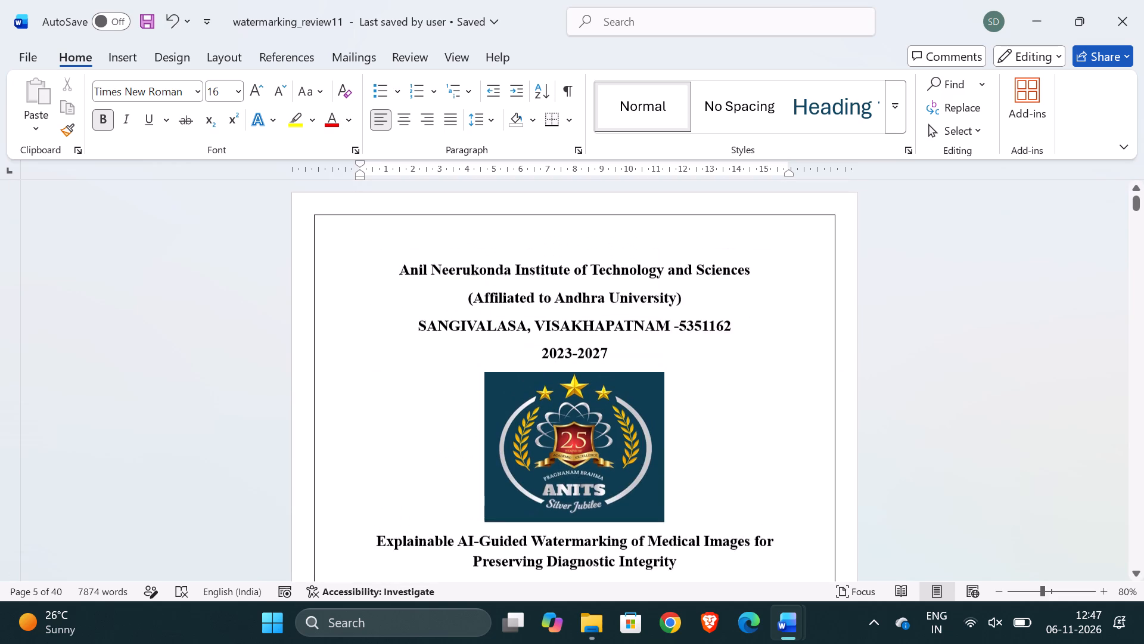
scroll(483, 401, "down", 4)
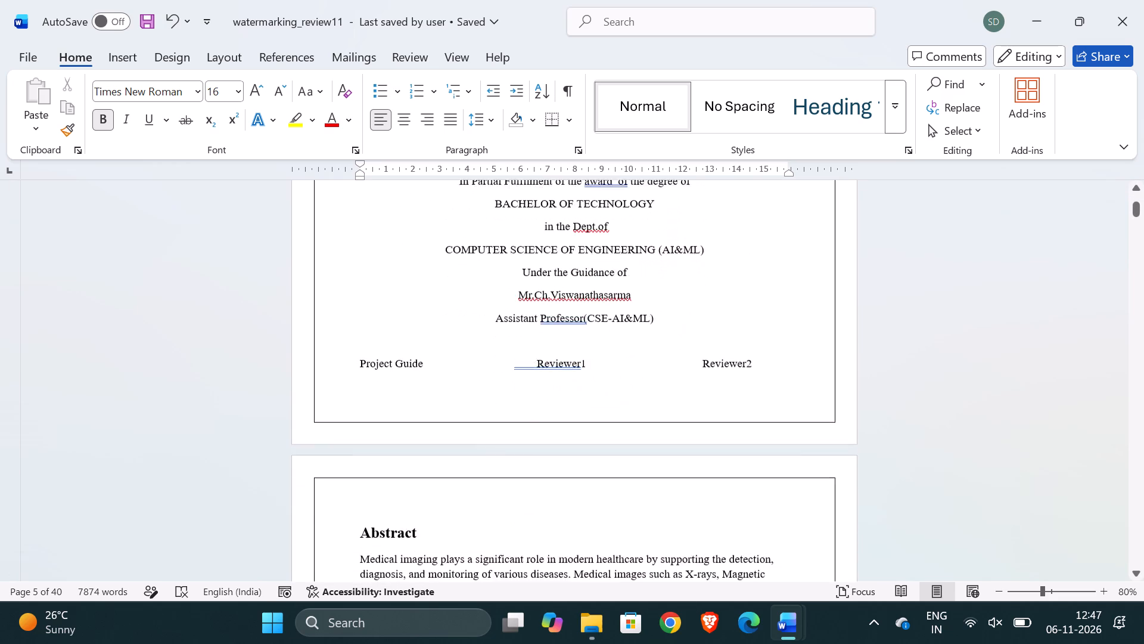
scroll(483, 401, "down", 4)
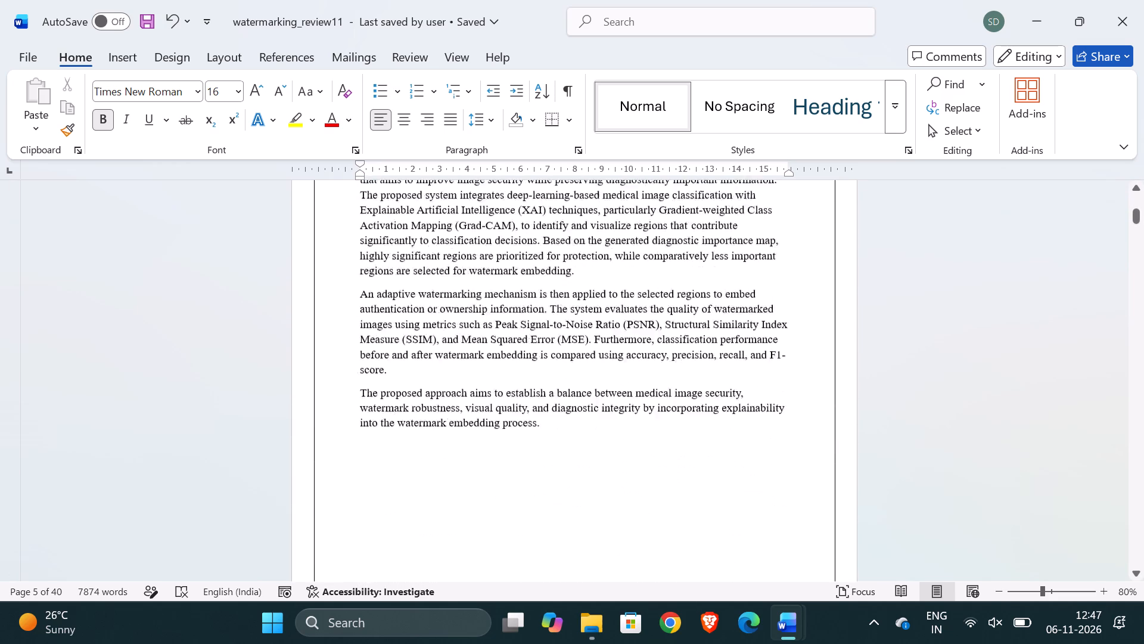
scroll(483, 401, "down", 2)
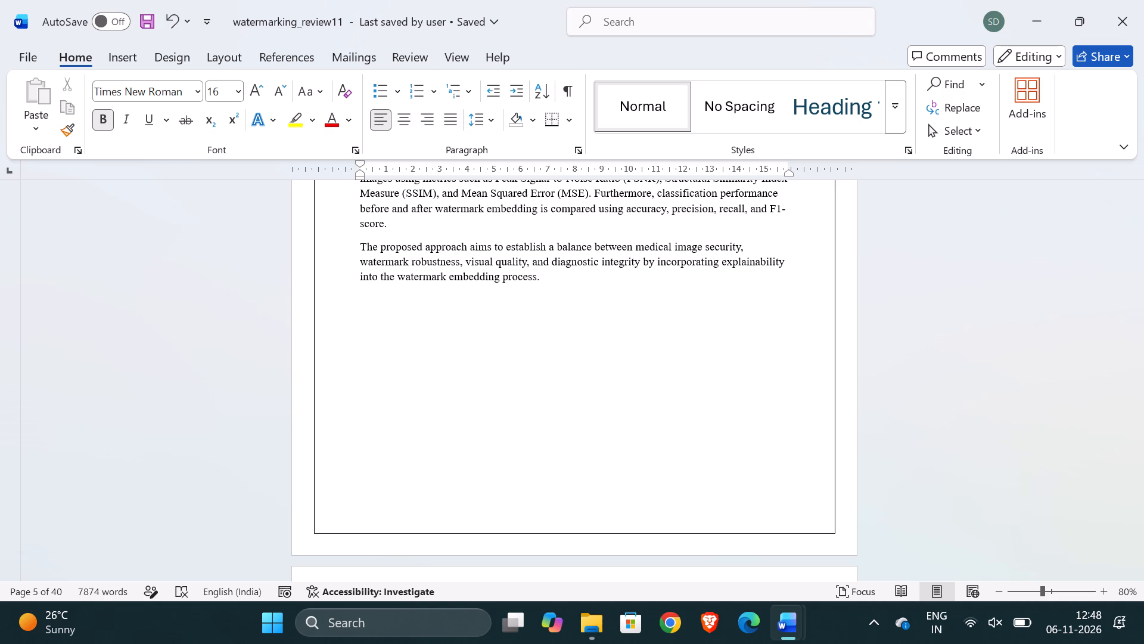
scroll(483, 401, "up", 10)
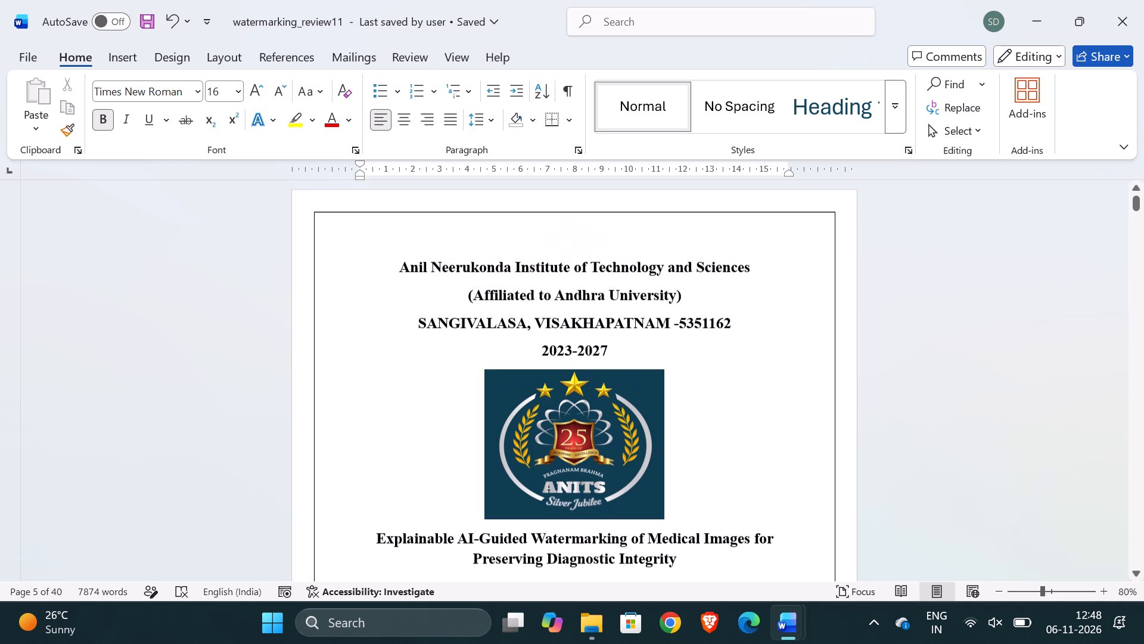
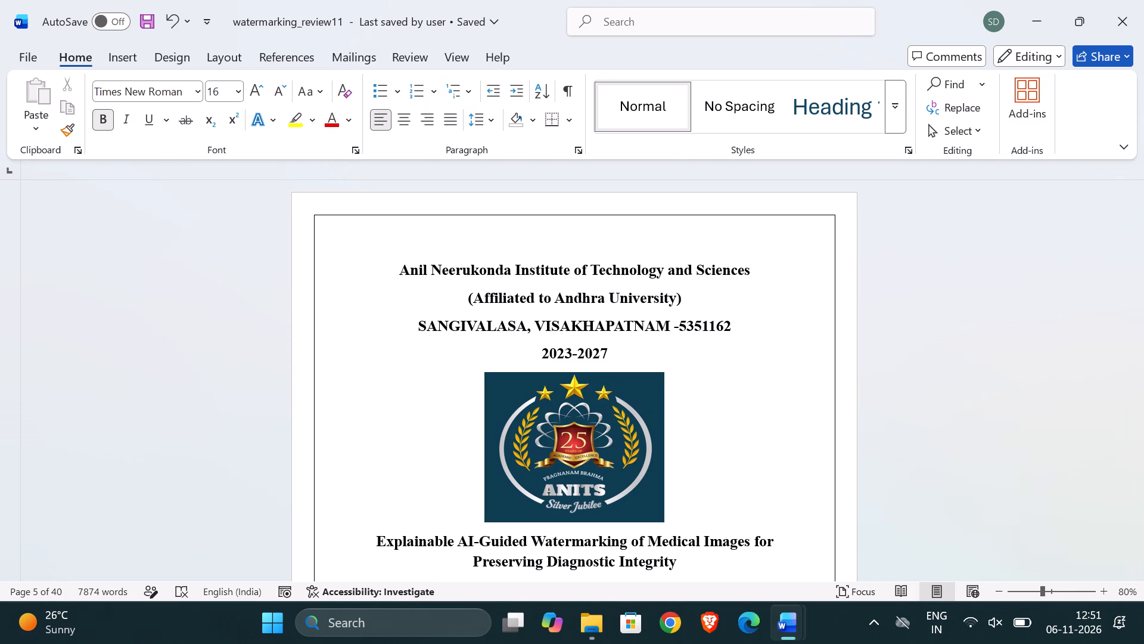
Skim the report from the cover page through the abstract and table of contents to the start of the Introduction.
scroll(539, 374, "down", 5)
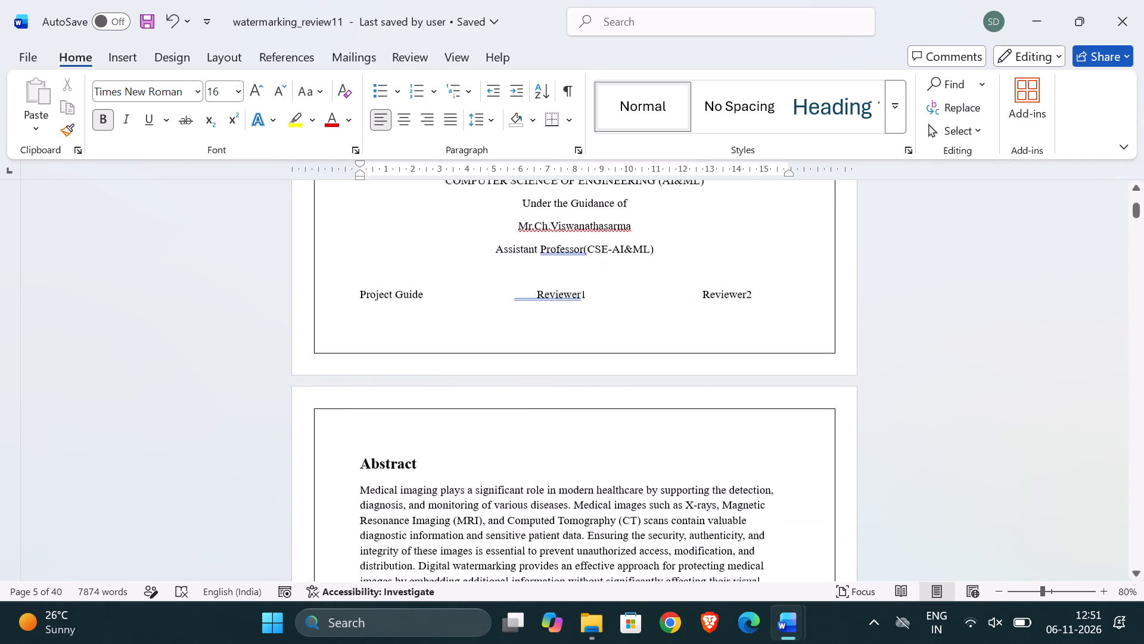
scroll(539, 374, "down", 6)
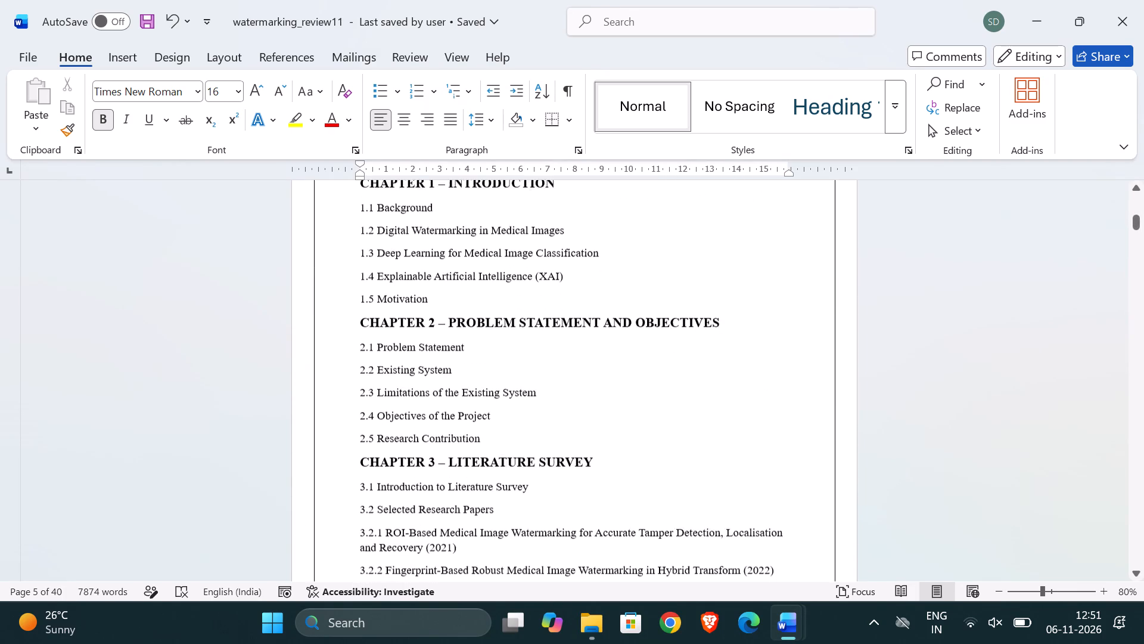
scroll(539, 374, "down", 1, "ctrl")
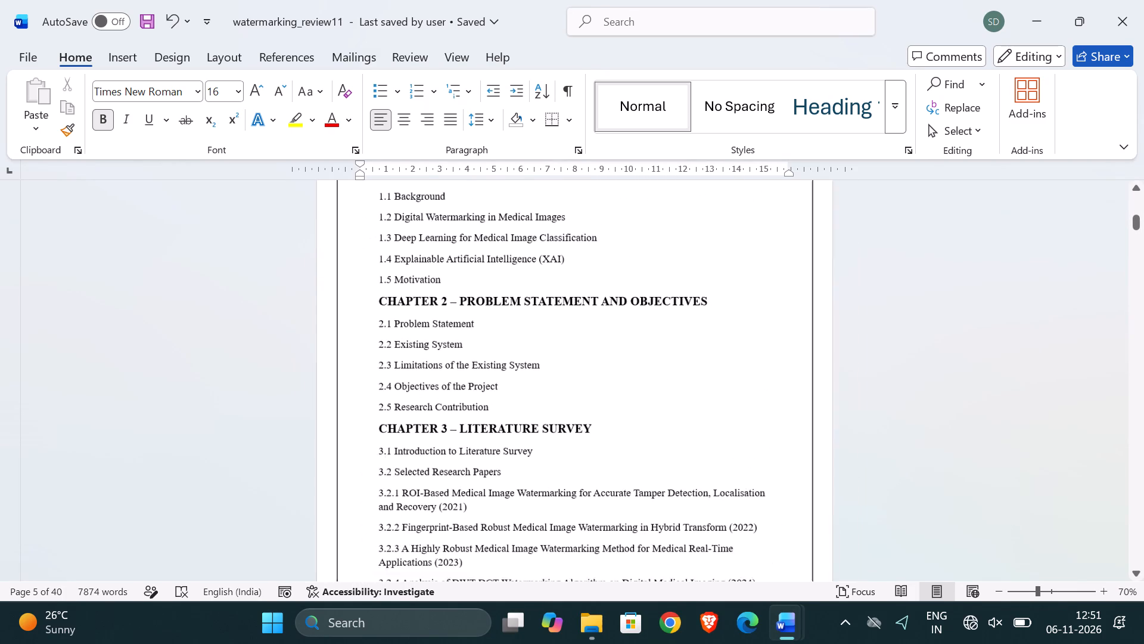
scroll(539, 374, "down", 1)
left_click(539, 374)
scroll(539, 374, "down", 1)
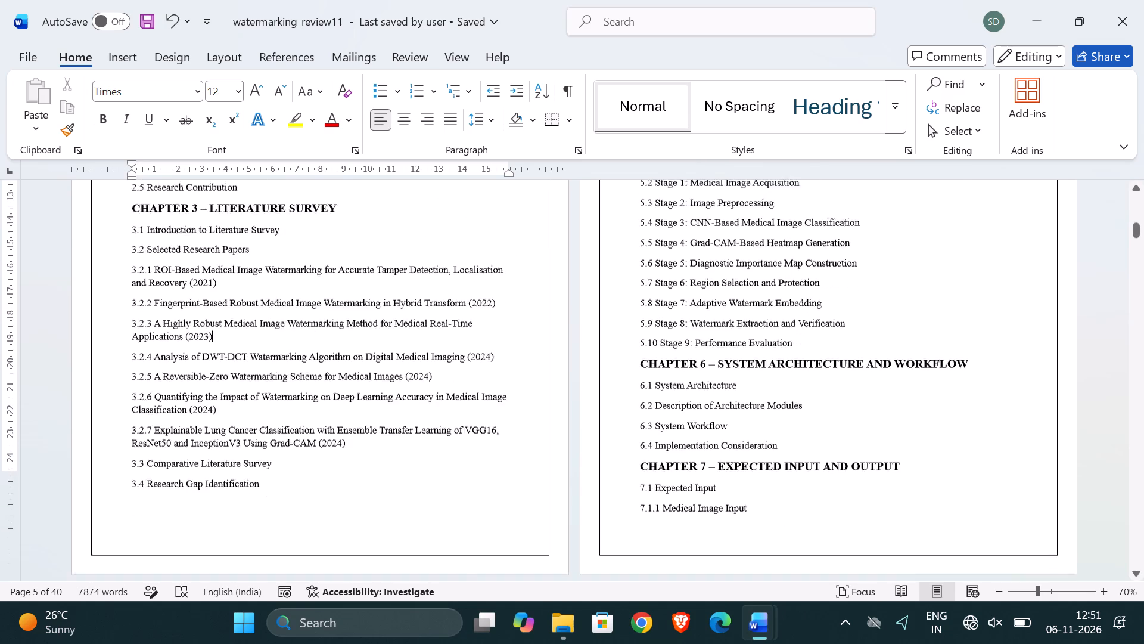
scroll(539, 374, "down", 3)
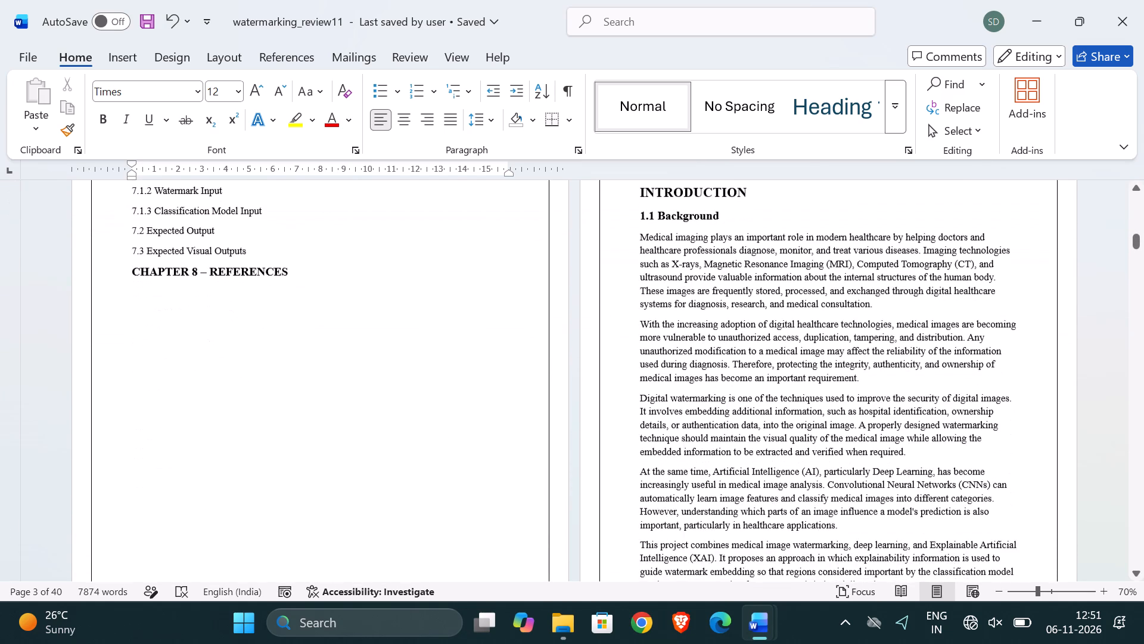
scroll(539, 374, "down", 1)
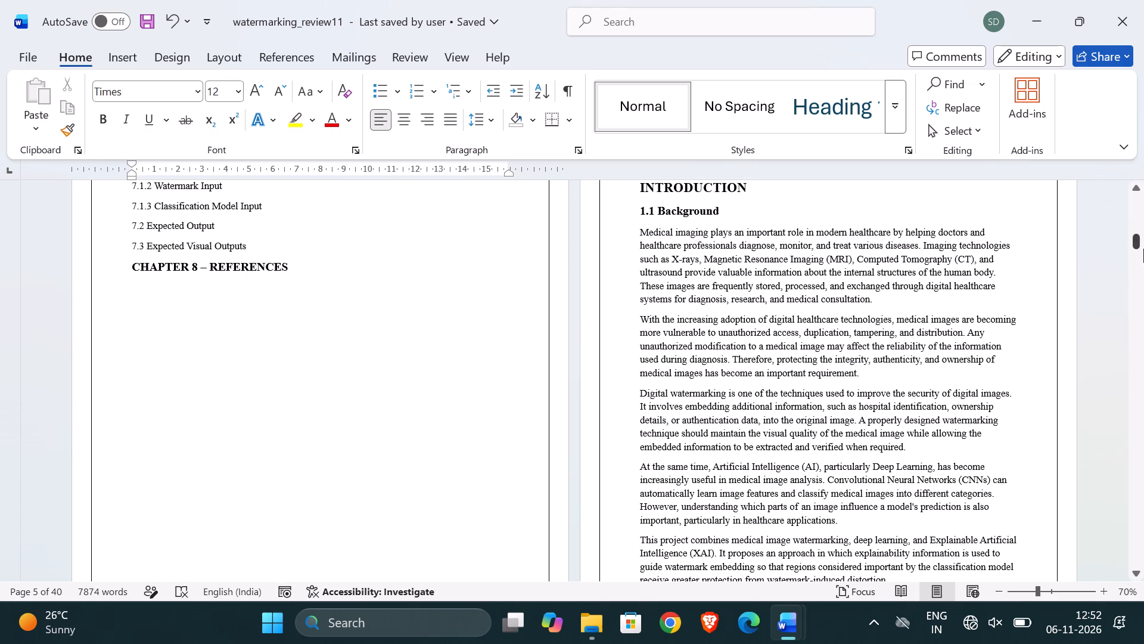
Justify the first paragraph of the Abstract, which begins "Medical imaging plays a significant role".
left_click_drag(1133, 243, 1142, 201)
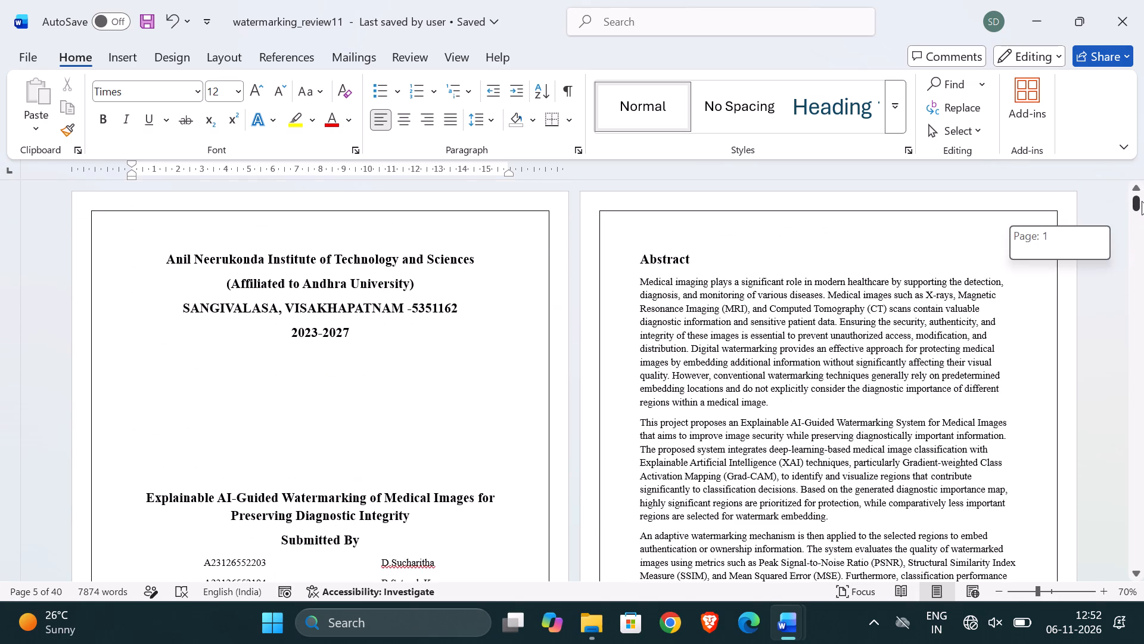
left_click_drag(1142, 201, 1142, 197)
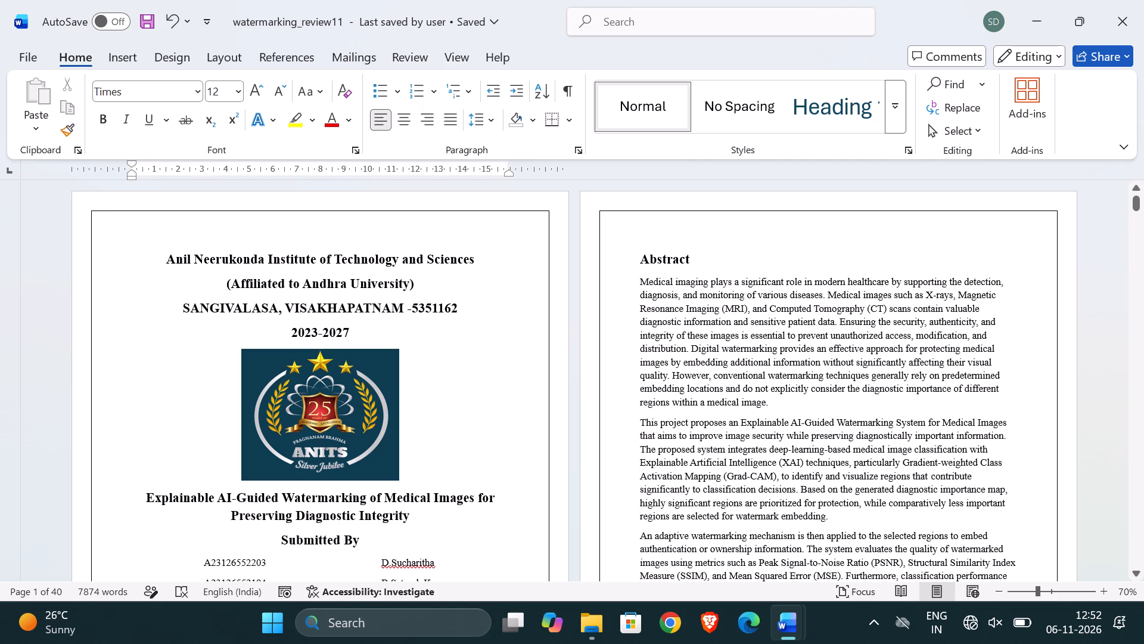
scroll(751, 299, "down", 1, "ctrl")
scroll(751, 299, "left", 2)
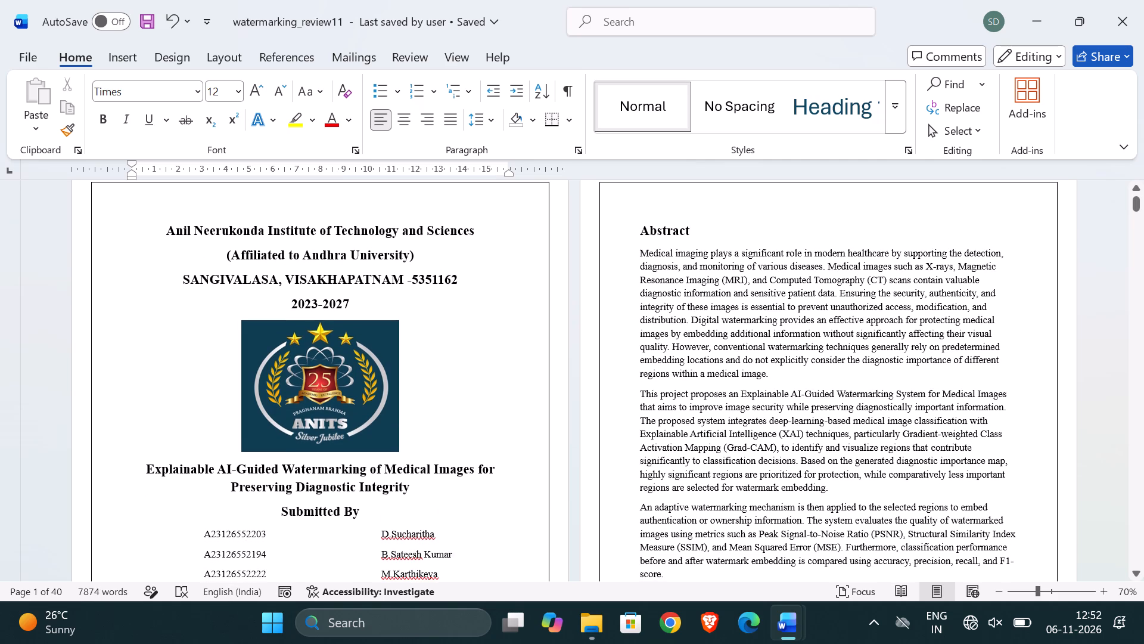
left_click_drag(639, 255, 721, 326)
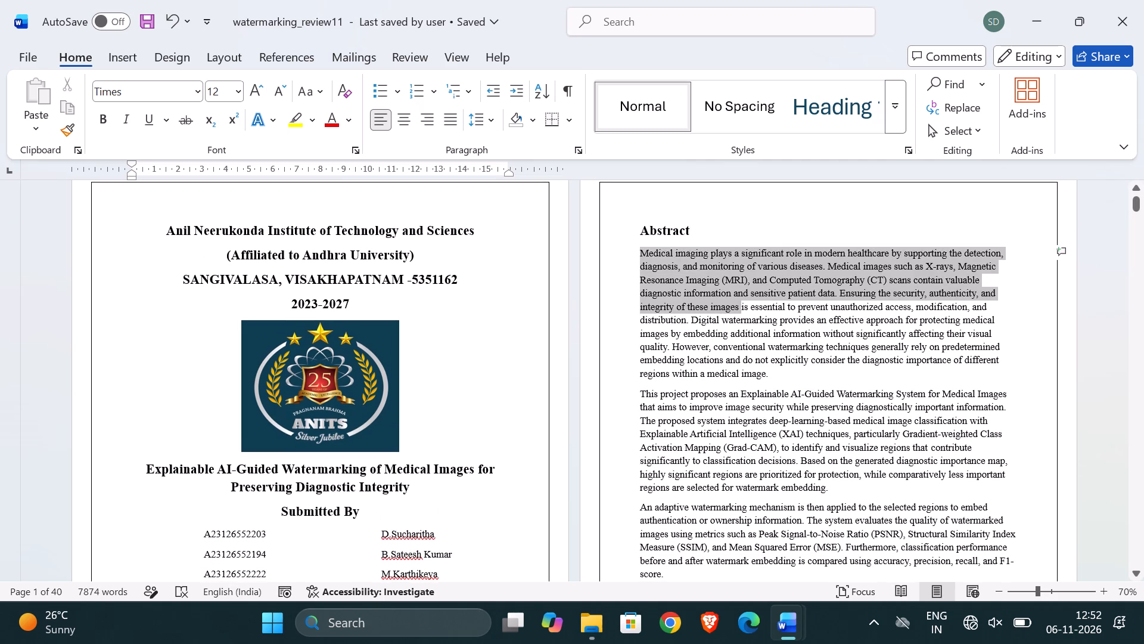
left_click_drag(721, 326, 776, 374)
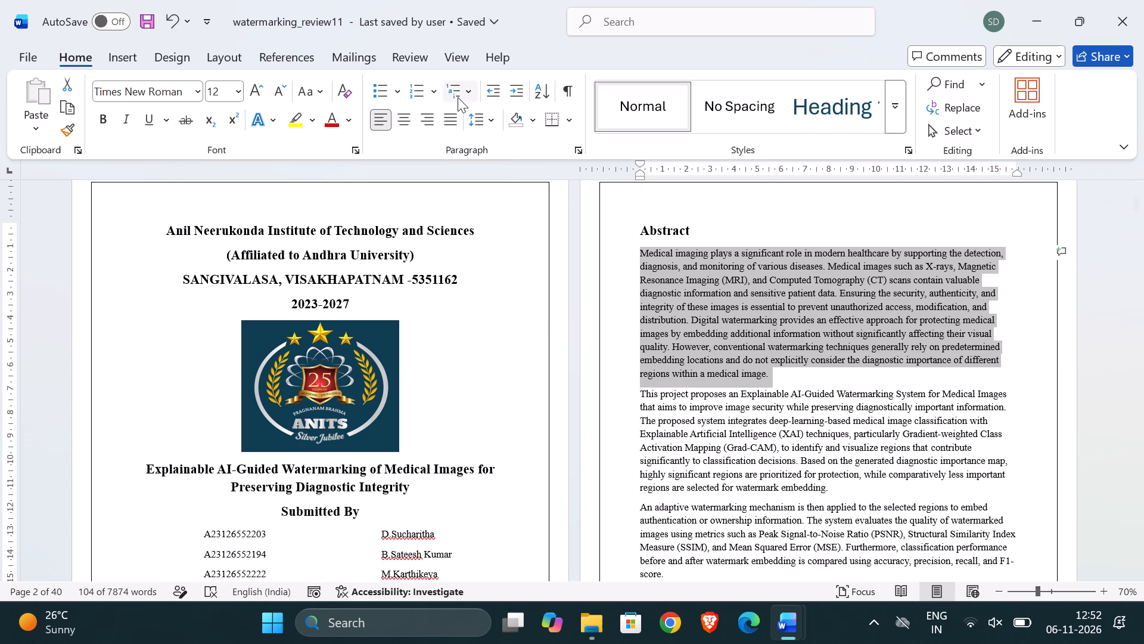
left_click(449, 121)
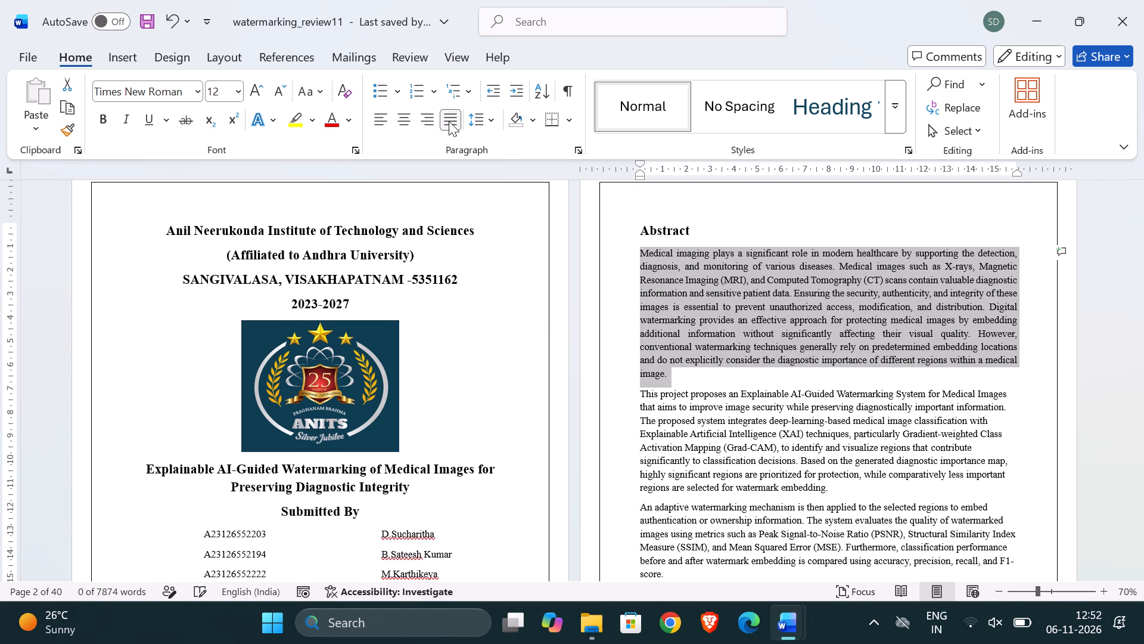
left_click(654, 383)
Justify the remaining three Abstract paragraphs, from "This project proposes" through "watermark embedding process".
left_click_drag(643, 392, 701, 563)
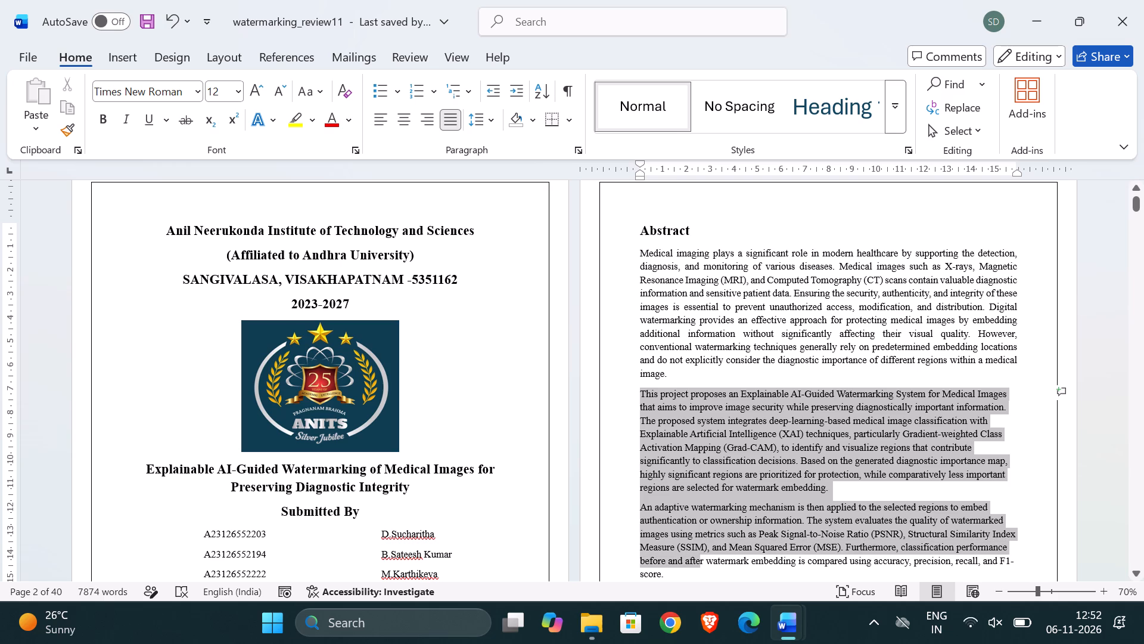
left_click_drag(701, 563, 703, 577)
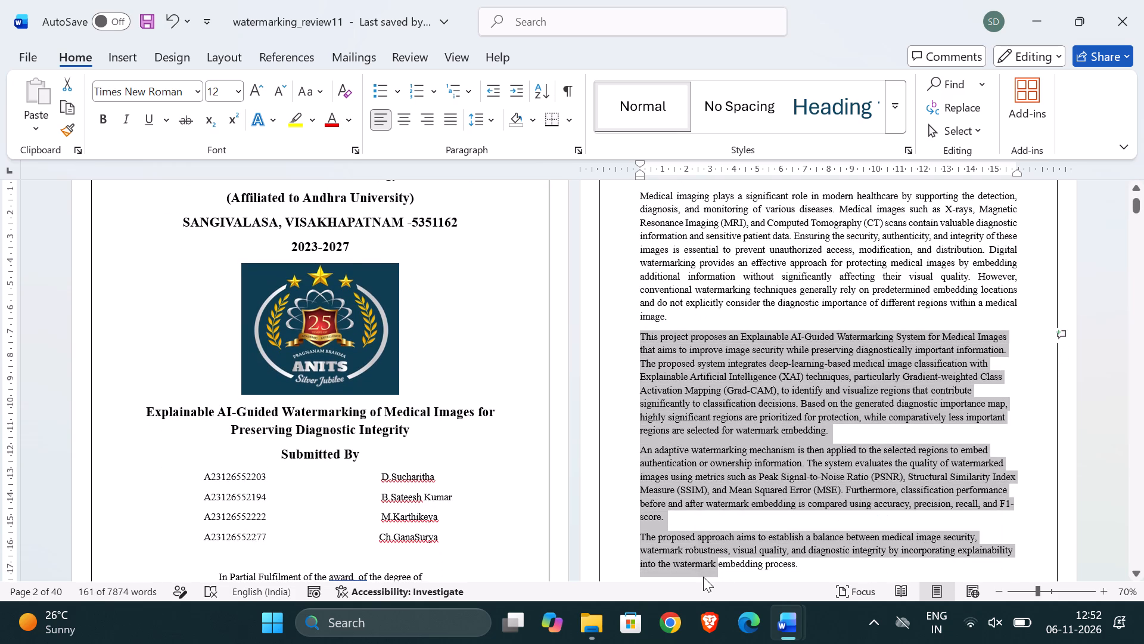
key("ctrl+a")
left_click(703, 577)
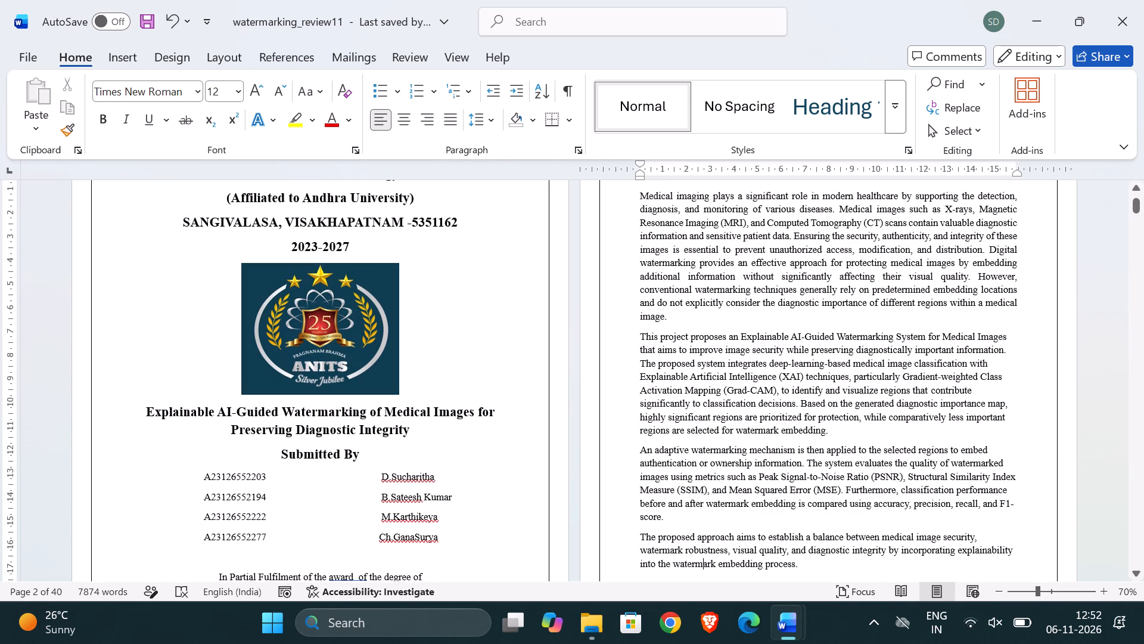
left_click_drag(638, 339, 766, 544)
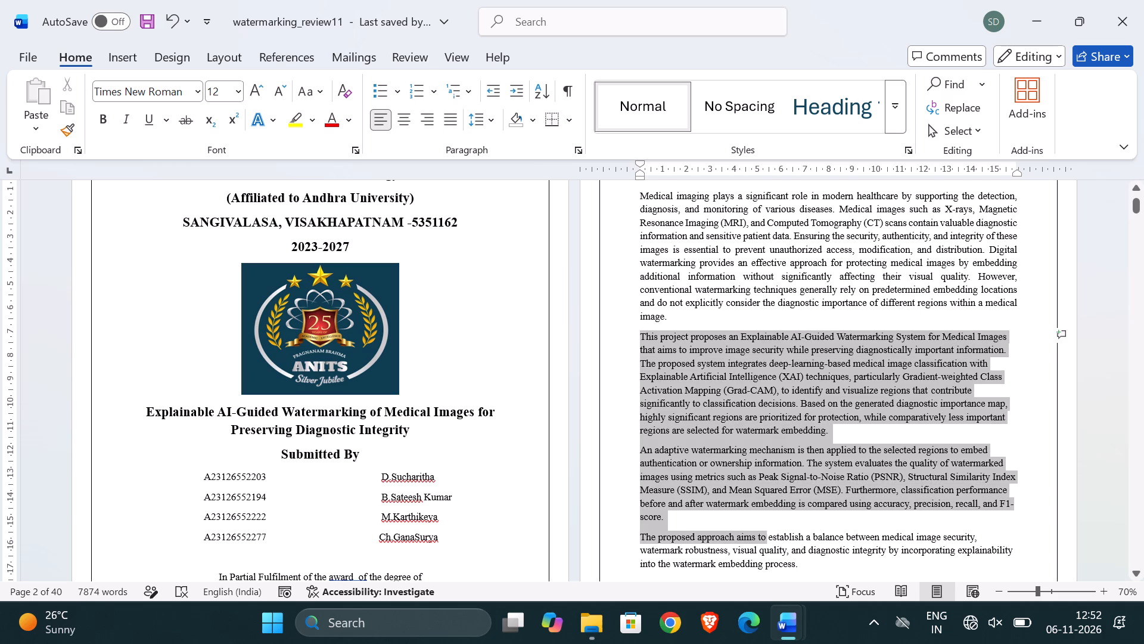
left_click_drag(766, 544, 799, 563)
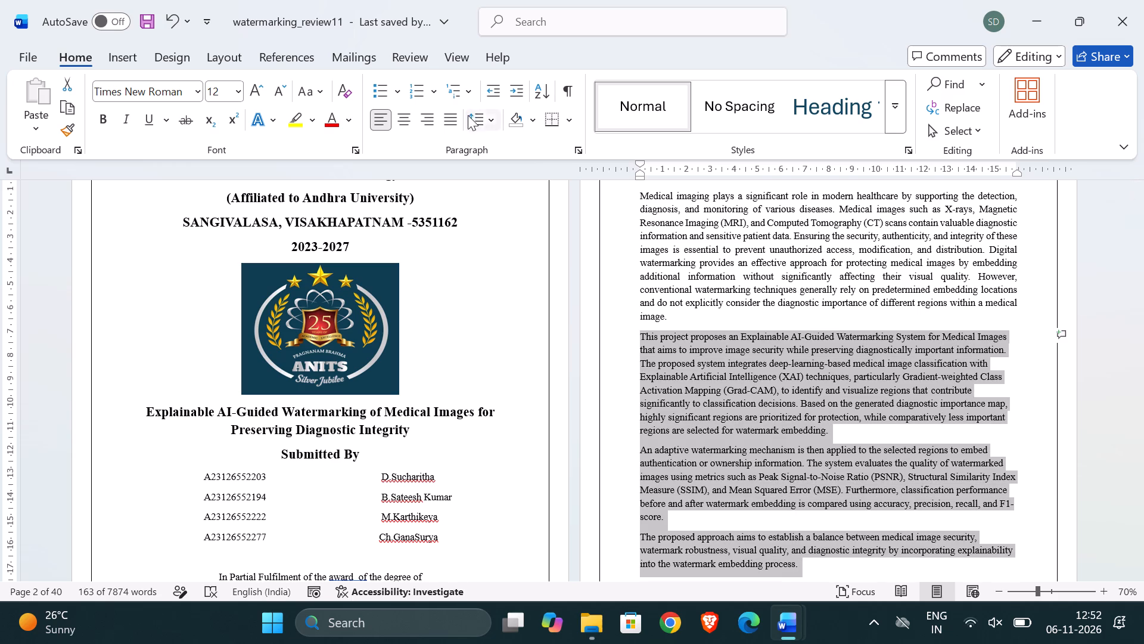
left_click(452, 119)
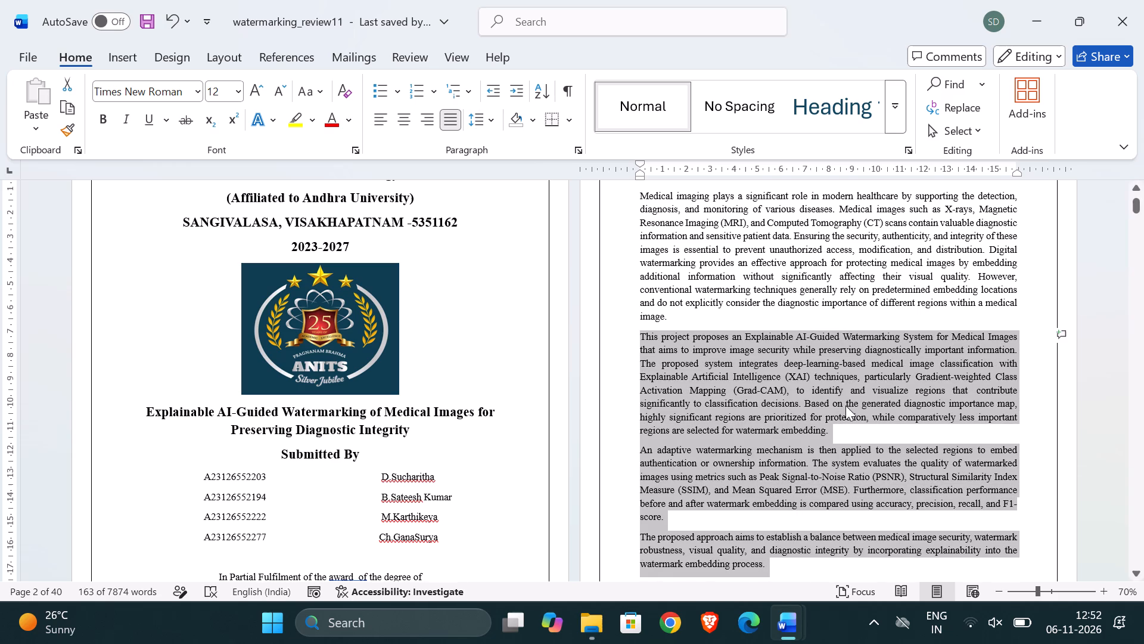
left_click(845, 405)
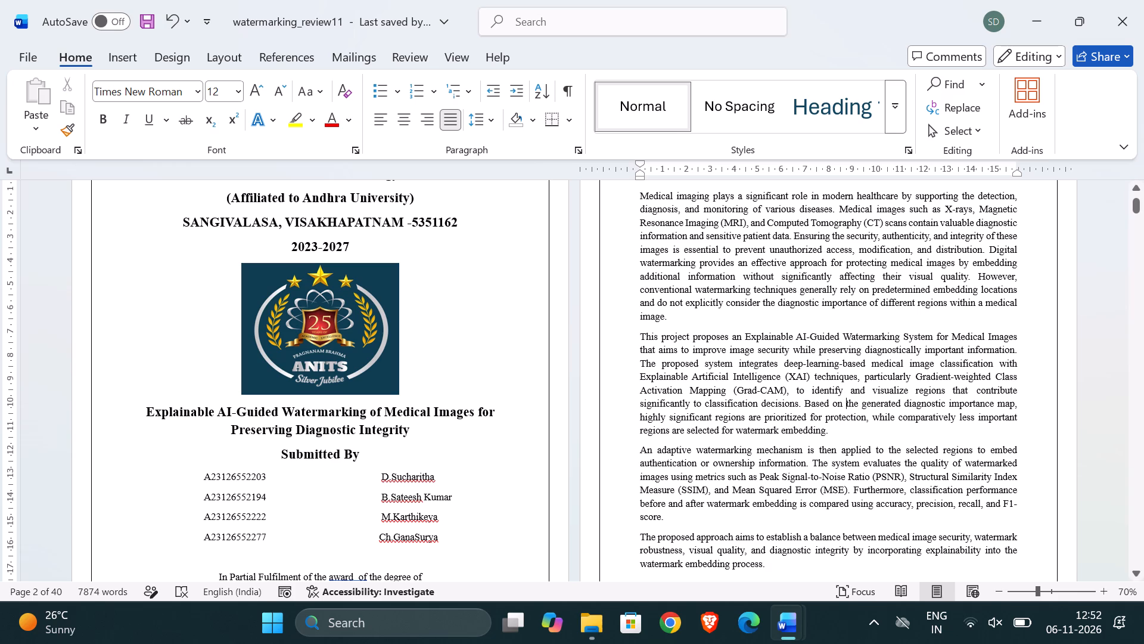
Examine the Abstract text, the blank space after it and the opening chapters of the table of contents at a larger size.
left_click(1052, 594)
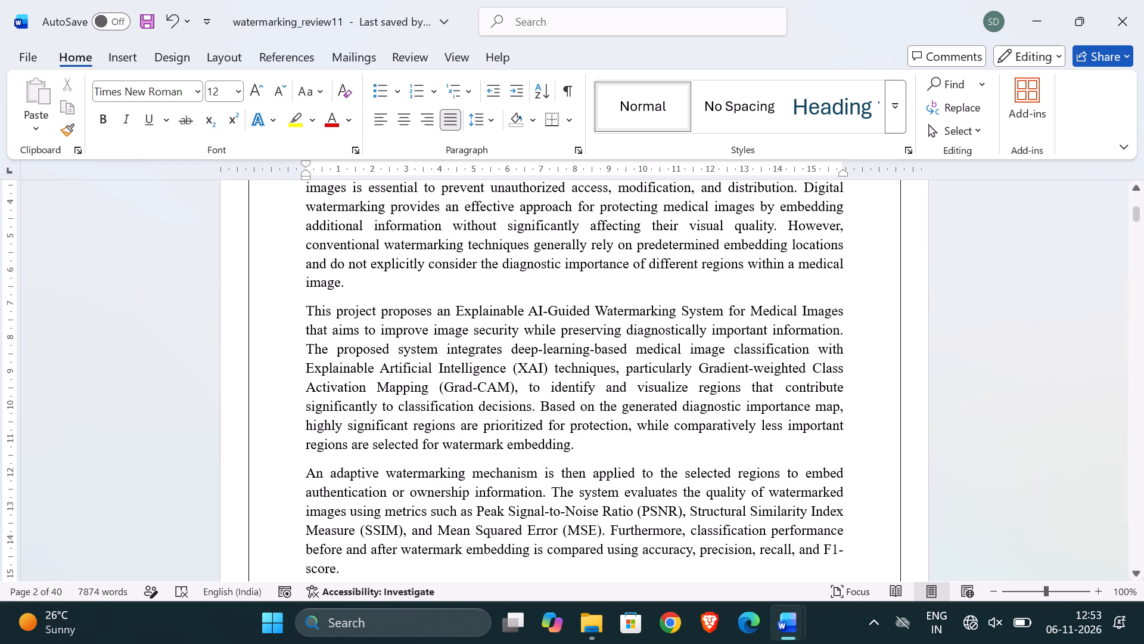
key("Down")
key("Down")
key("Down")
key("Down")
key("Down")
key("Down")
key("Down")
key("Down")
key("Down")
key("Down")
key("Down")
key("Down")
key("Down")
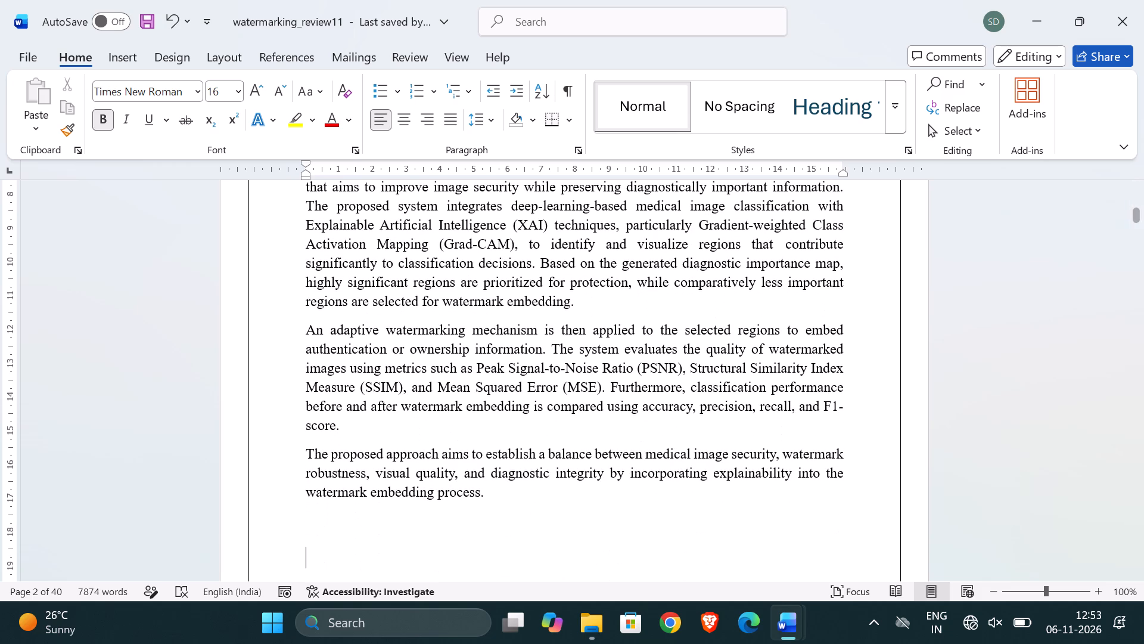
key("Down")
key("Down")
key("Down")
key("Down")
key("Down")
key("Down")
key("Down")
key("Down")
key("Down")
key("Down")
key("Down")
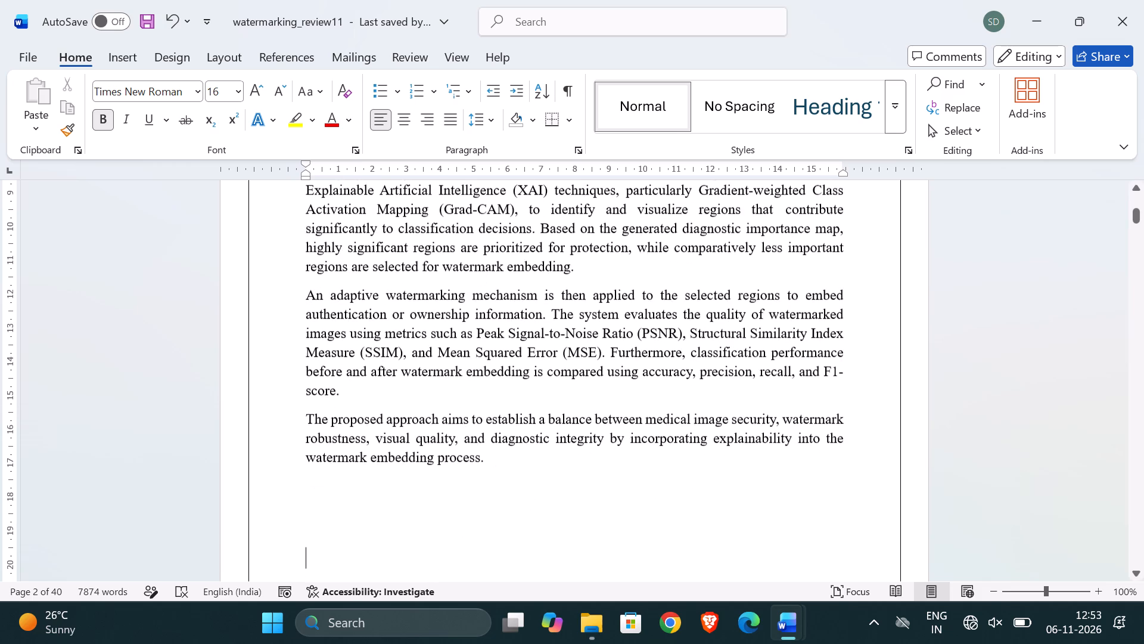
key("Up")
key("Up")
key("Up")
key("Up")
key("Up")
key("Up")
key("Up")
key("Up")
key("Up")
key("Up")
key("Up")
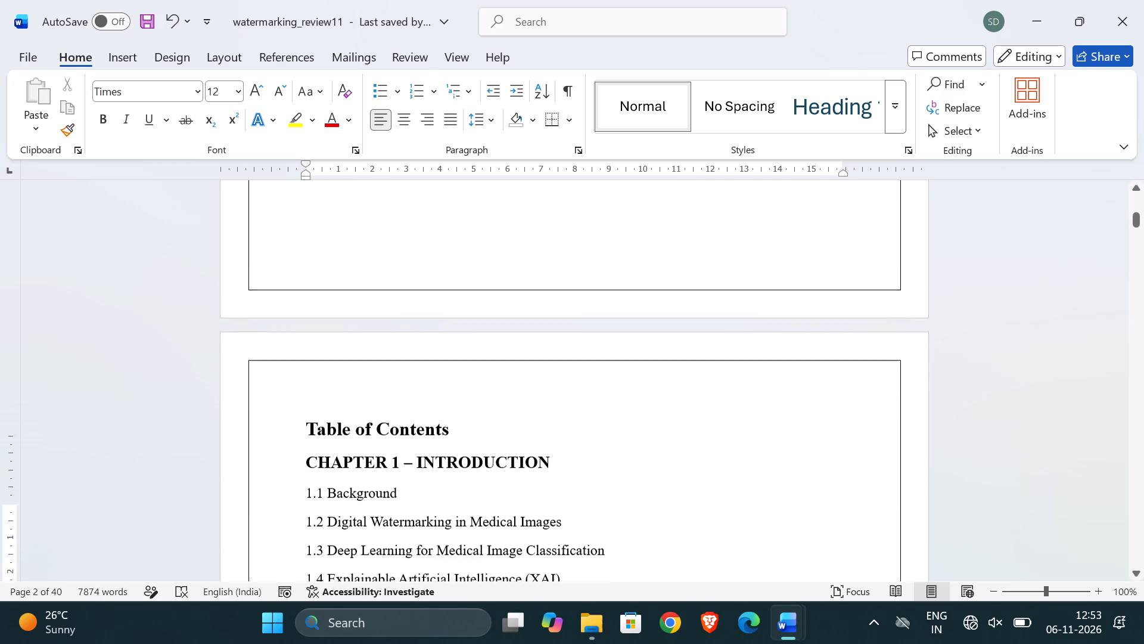
key("Up")
key("Up")
key("Up")
key("Up")
key("Up")
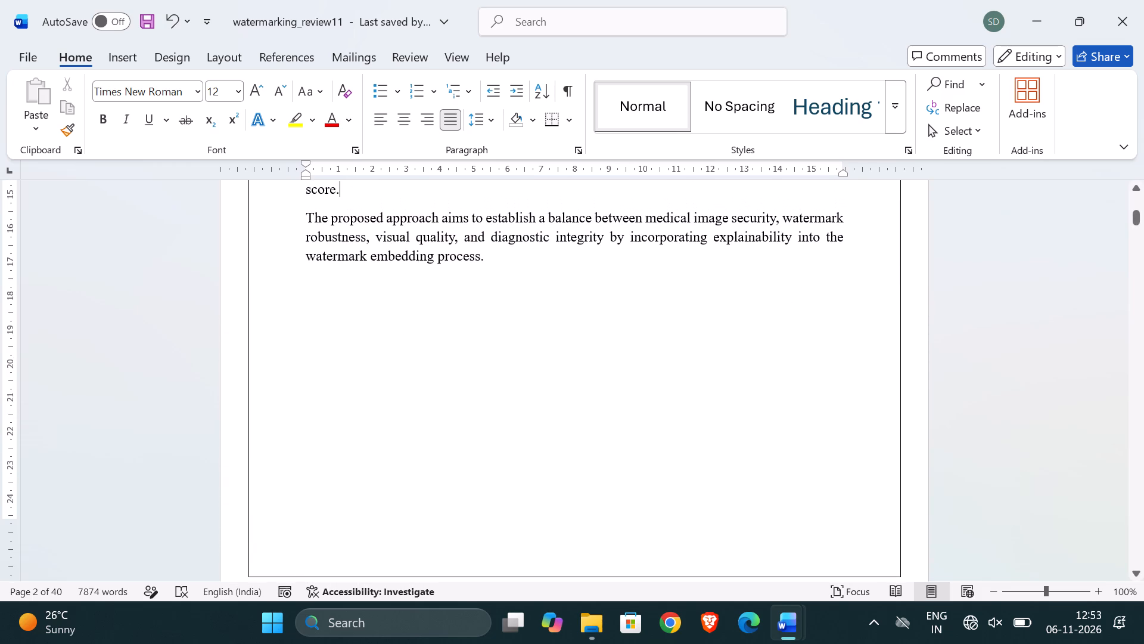
key("Down")
key("Down")
key("Down")
key("Down")
key("Down")
key("Down")
key("Down")
key("Down")
key("Down")
key("Down")
key("Down")
key("Down")
key("Down")
key("Down")
key("Down")
key("Down")
key("Down")
key("Down")
key("Down")
key("Down")
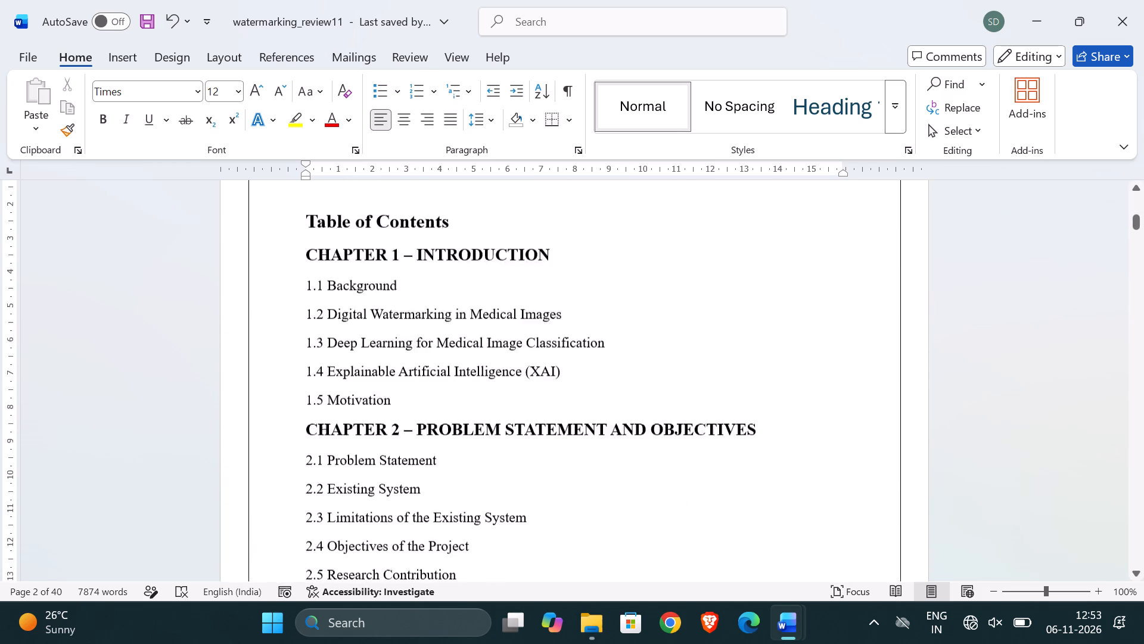
key("Up")
key("Up")
key("Up")
key("Up")
key("Up")
key("Up")
key("Up")
key("Up")
key("Up")
key("Up")
key("Up")
key("Up")
key("Up")
key("Up")
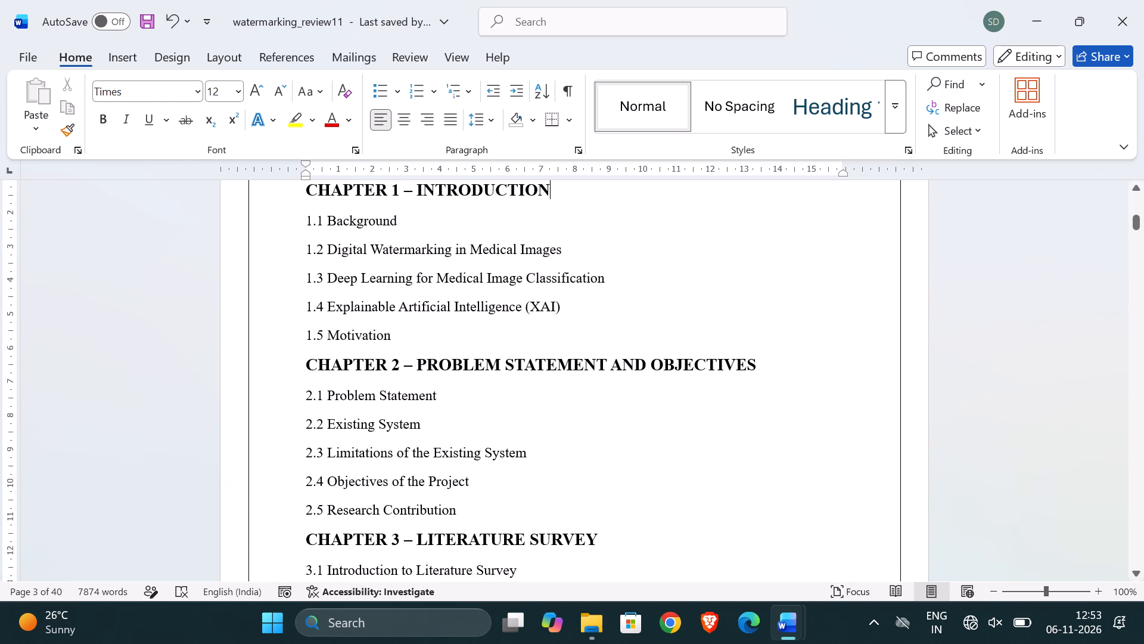
key("Up")
key("Up")
key("Up")
key("Down")
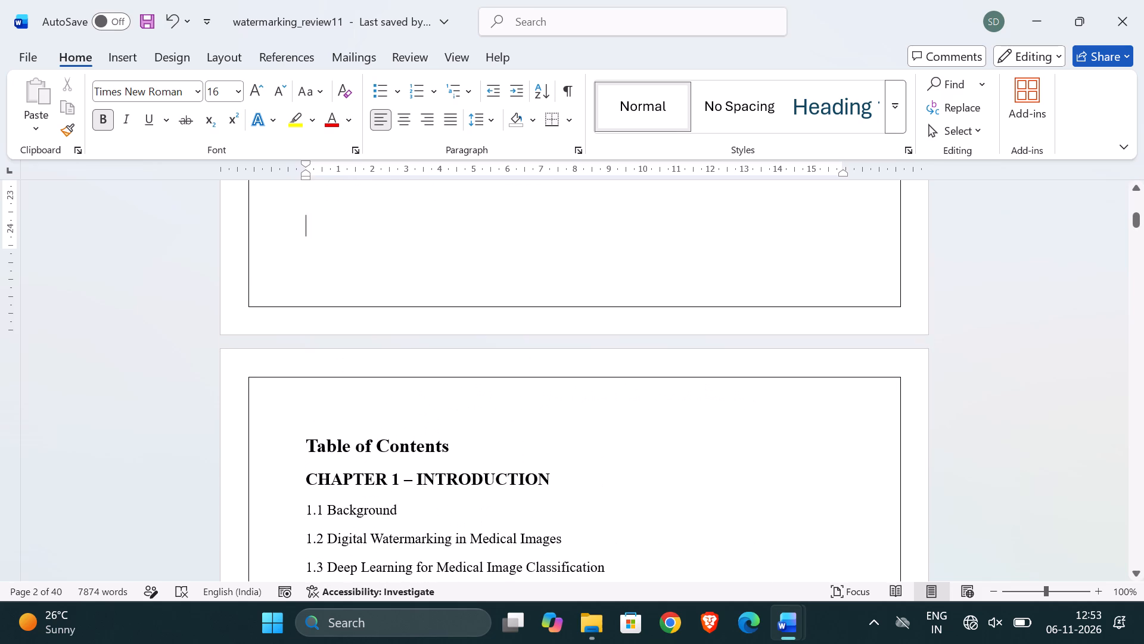
Centre the "Table of Contents" heading on its page.
left_click_drag(308, 444, 424, 443)
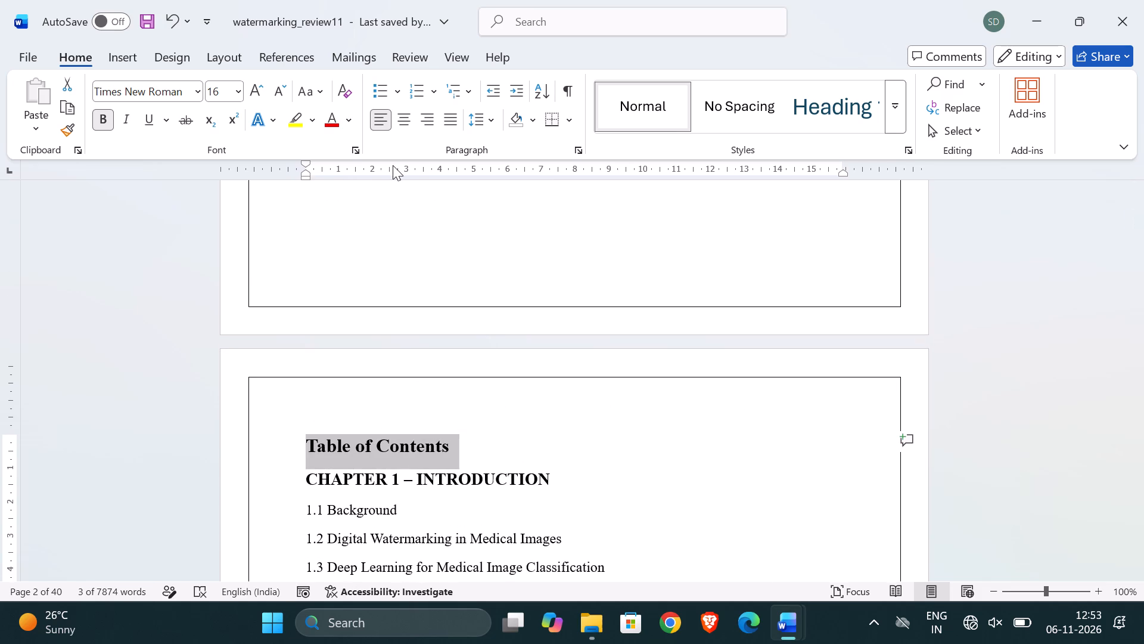
left_click(405, 129)
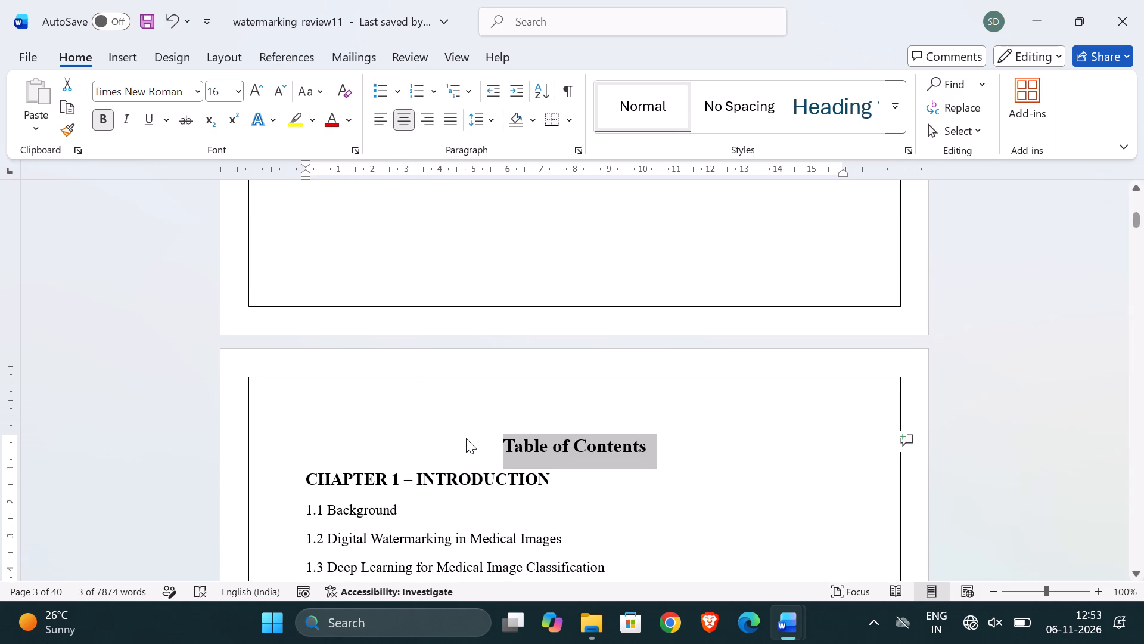
Insert an empty line between the "Table of Contents" heading and the "CHAPTER 1 – INTRODUCTION" line.
left_click(306, 485)
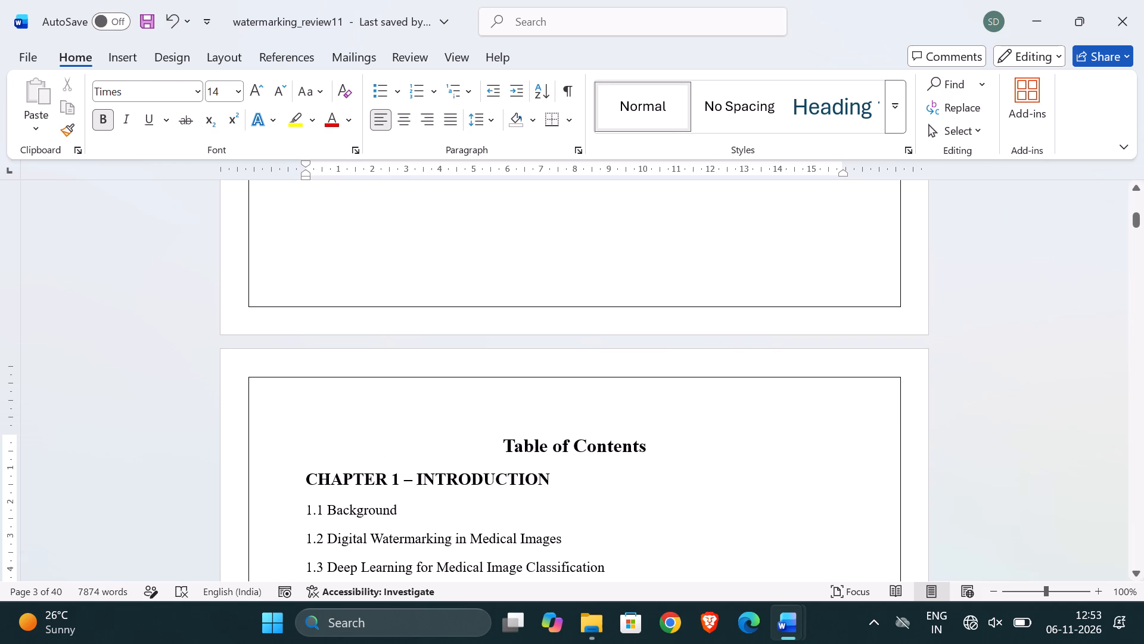
key("Return")
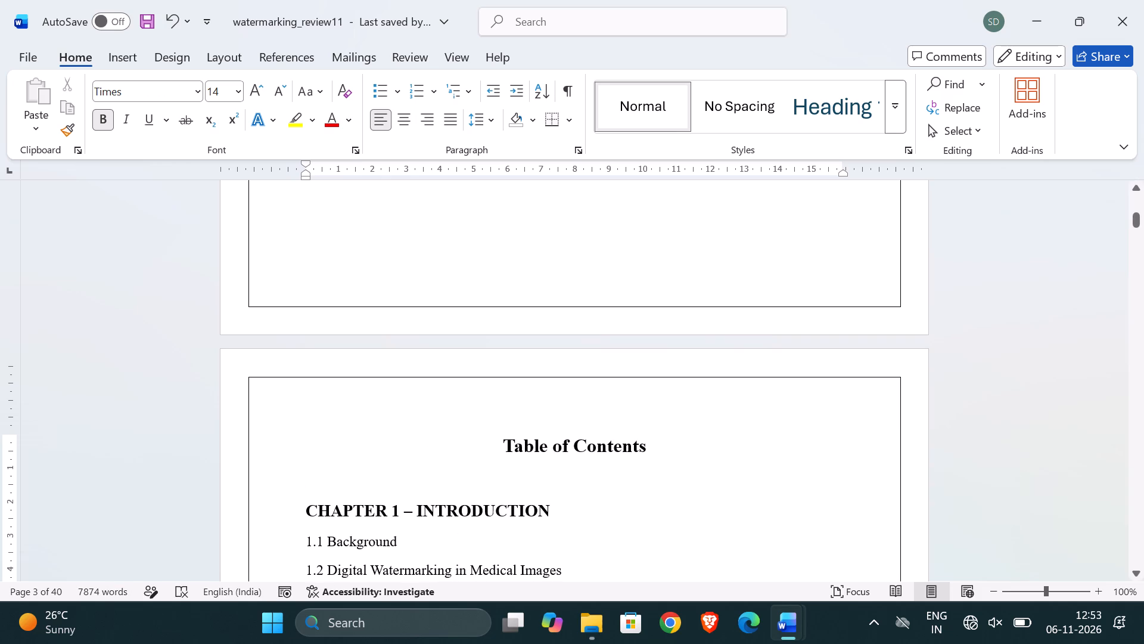
Indent the Chapter 1 section lines, 1.1 Background through 1.5 Motivation, by one level in the table of contents.
left_click(309, 546)
triple_click(1137, 570)
triple_click(1137, 570)
triple_click(1137, 570)
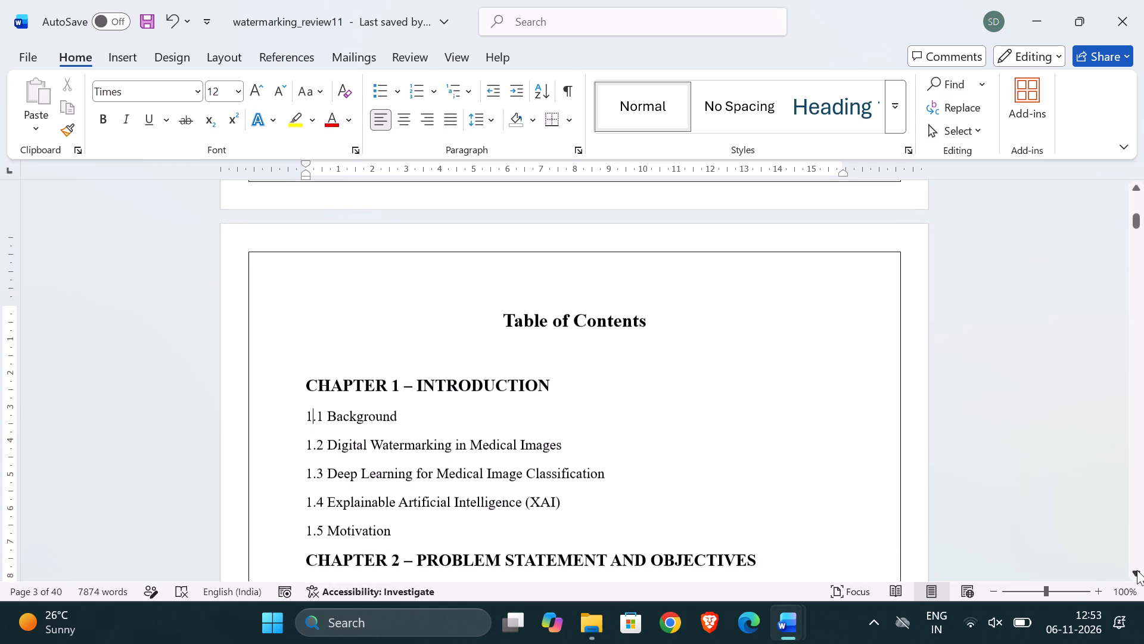
left_click_drag(1137, 570, 490, 429)
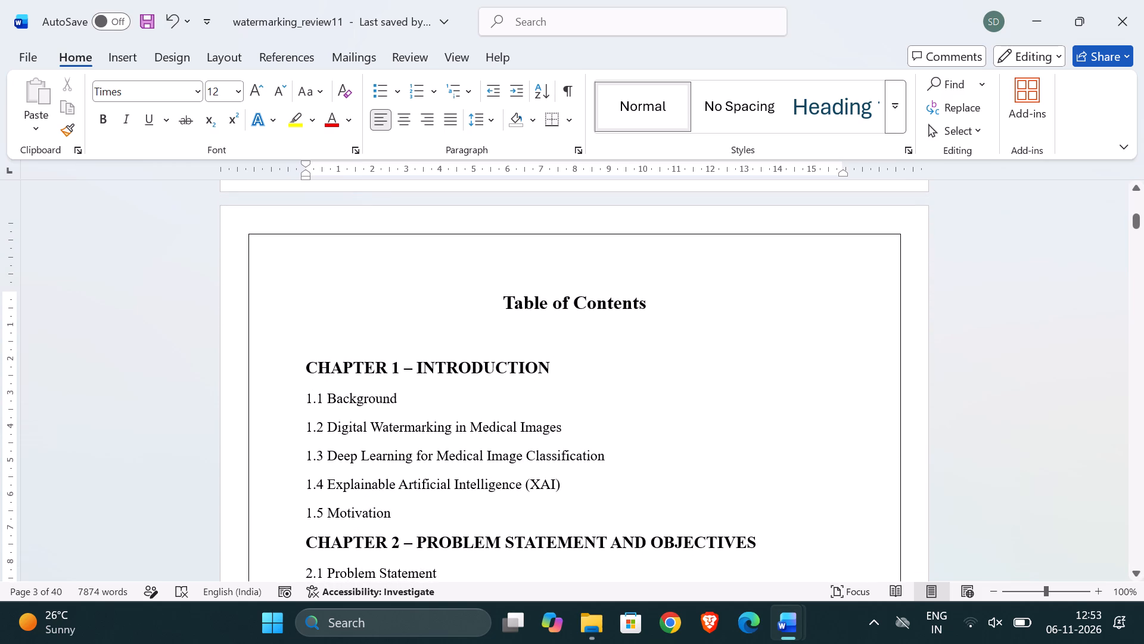
left_click_drag(301, 404, 412, 506)
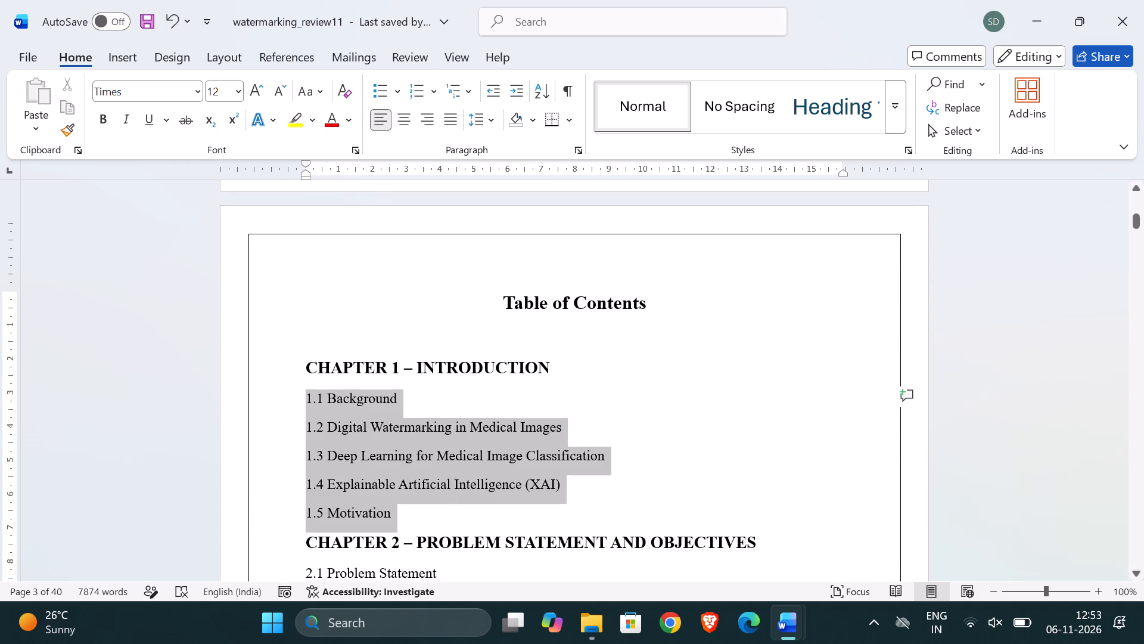
left_click_drag(412, 506, 412, 506)
key("Tab")
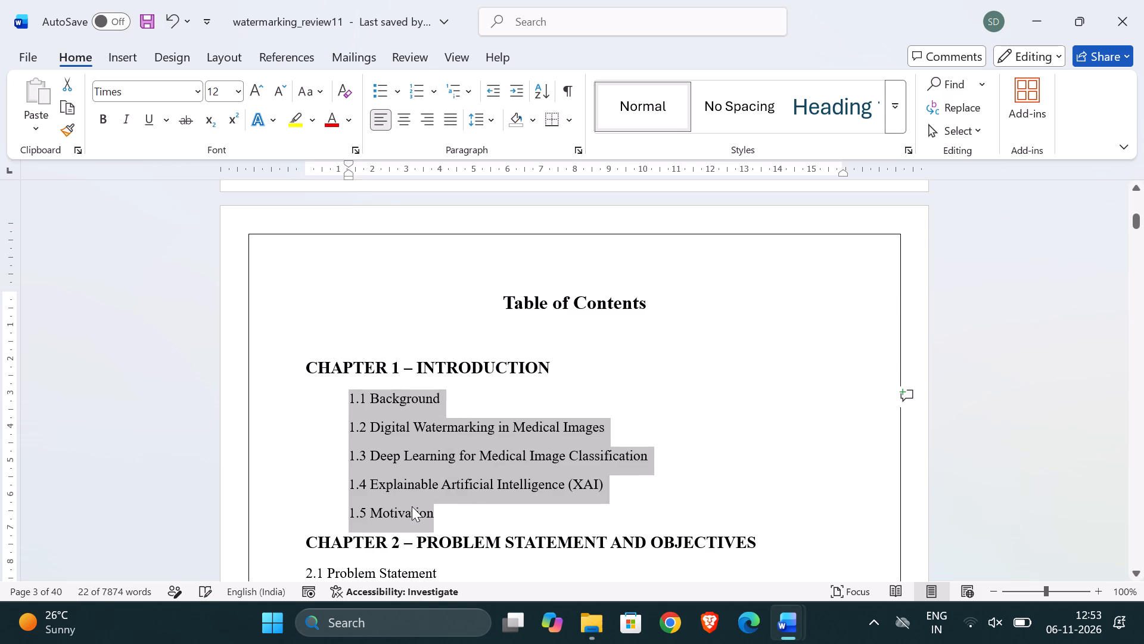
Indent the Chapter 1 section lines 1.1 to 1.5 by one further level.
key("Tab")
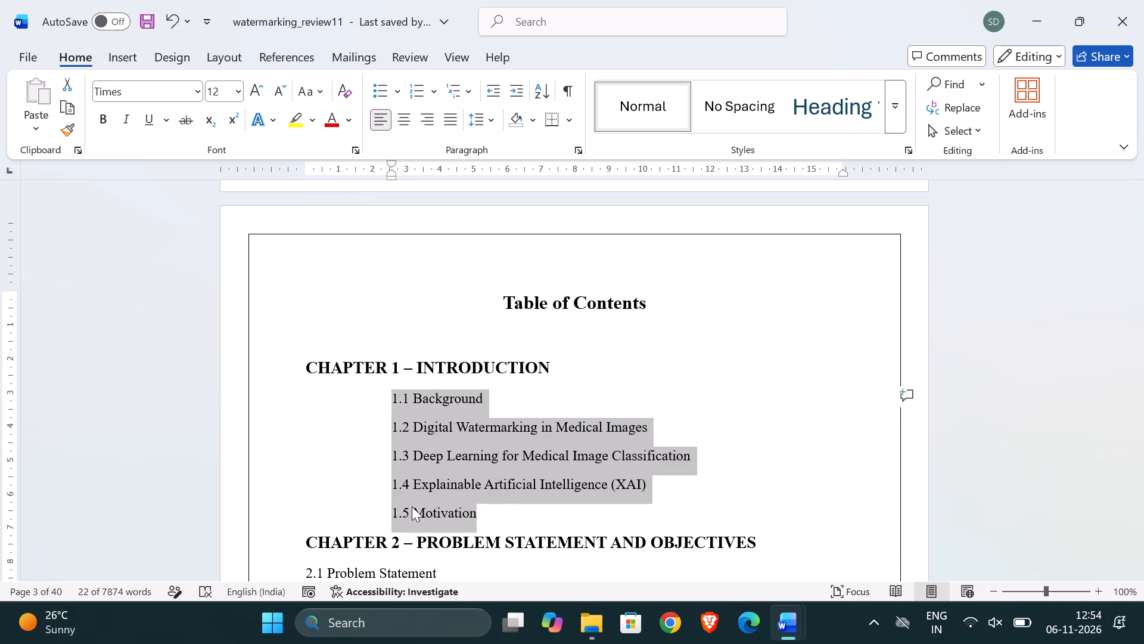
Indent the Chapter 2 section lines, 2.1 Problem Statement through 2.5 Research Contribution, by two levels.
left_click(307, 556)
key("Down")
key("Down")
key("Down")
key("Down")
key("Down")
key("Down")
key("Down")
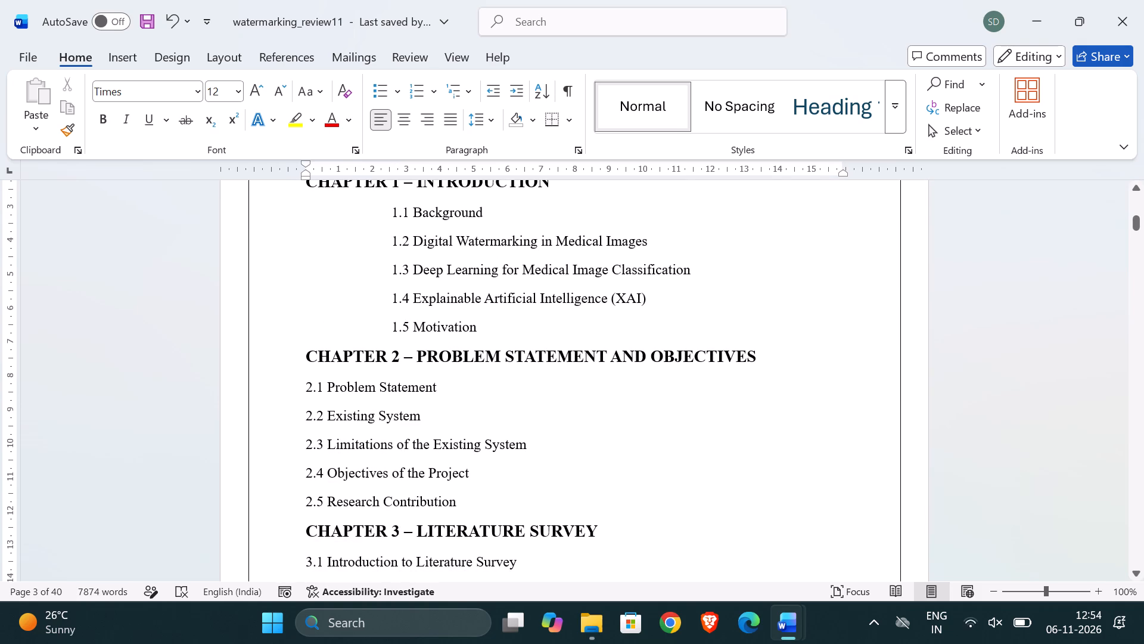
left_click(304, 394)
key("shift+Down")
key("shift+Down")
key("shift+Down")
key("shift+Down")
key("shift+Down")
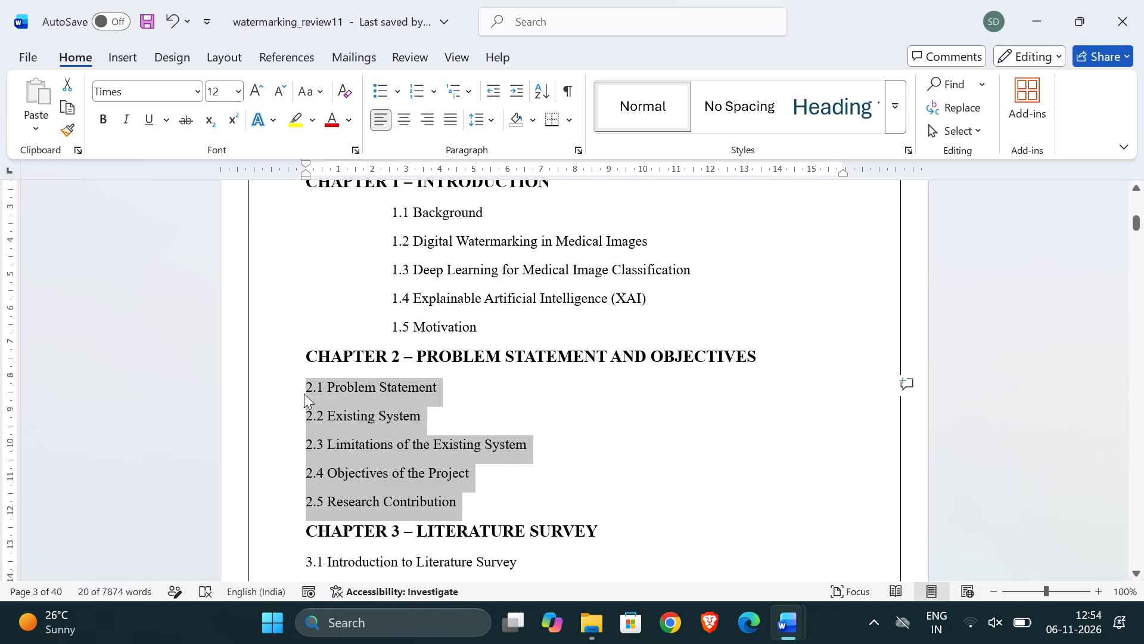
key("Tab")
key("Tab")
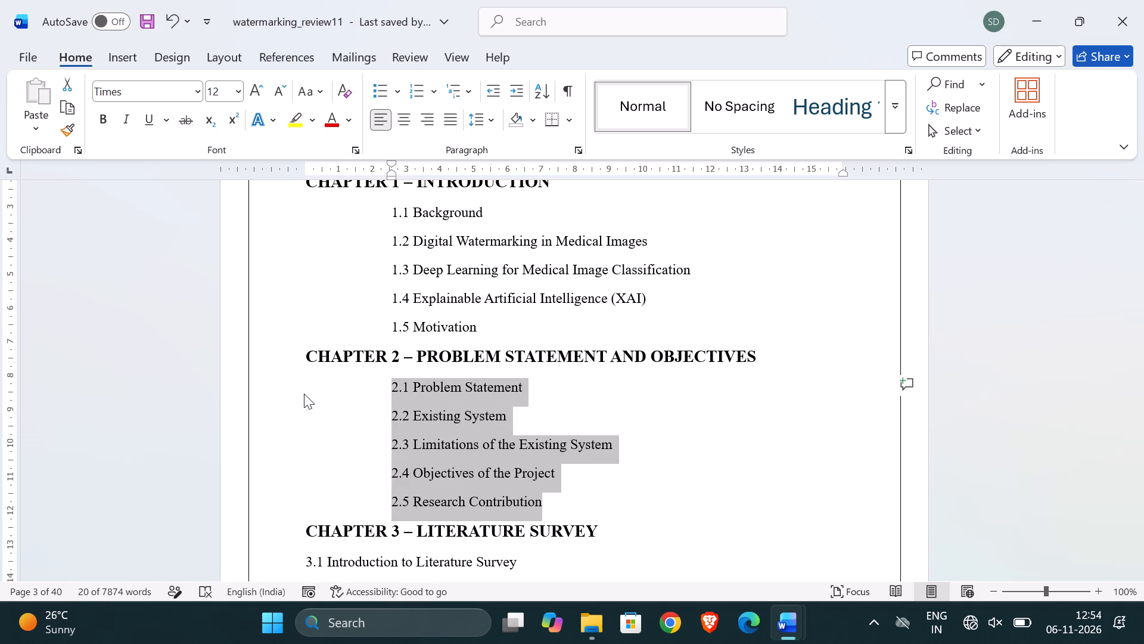
Review the table of contents from the Chapter 3 entries back up to the Chapter 1 heading, comparing their indentation.
left_click(307, 556)
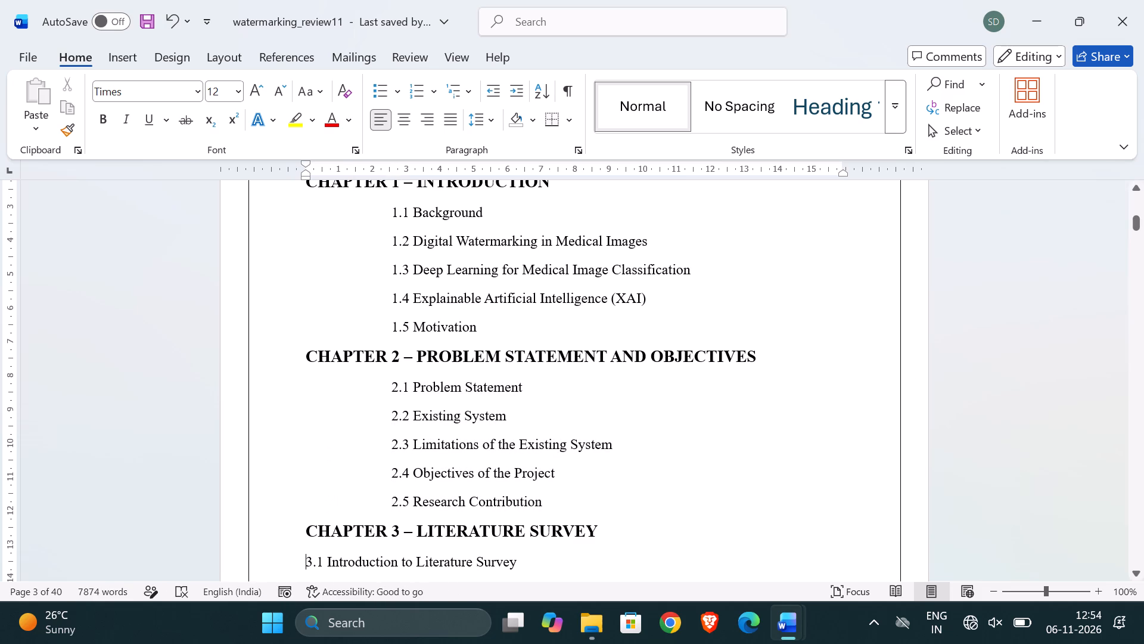
key("Down")
key("Down")
key("Down")
key("Down")
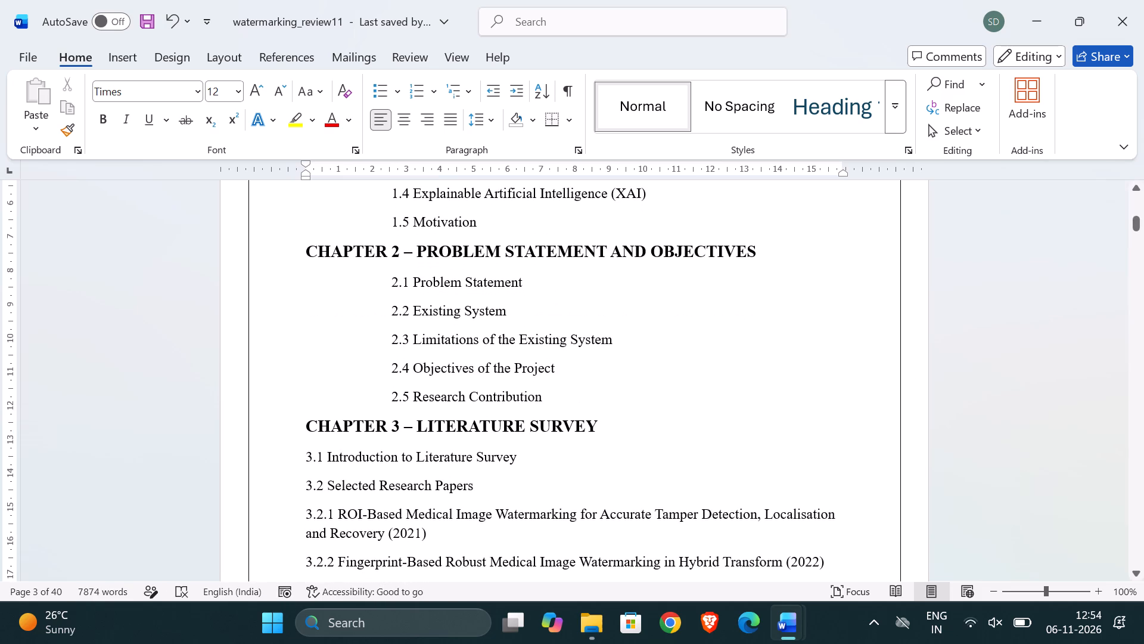
key("Up")
key("Up")
key("Up")
key("Up")
key("Up")
key("Up")
key("Up")
key("Up")
key("Up")
key("Up")
key("Up")
key("Up")
key("Up")
key("Up")
key("Up")
key("Up")
key("Up")
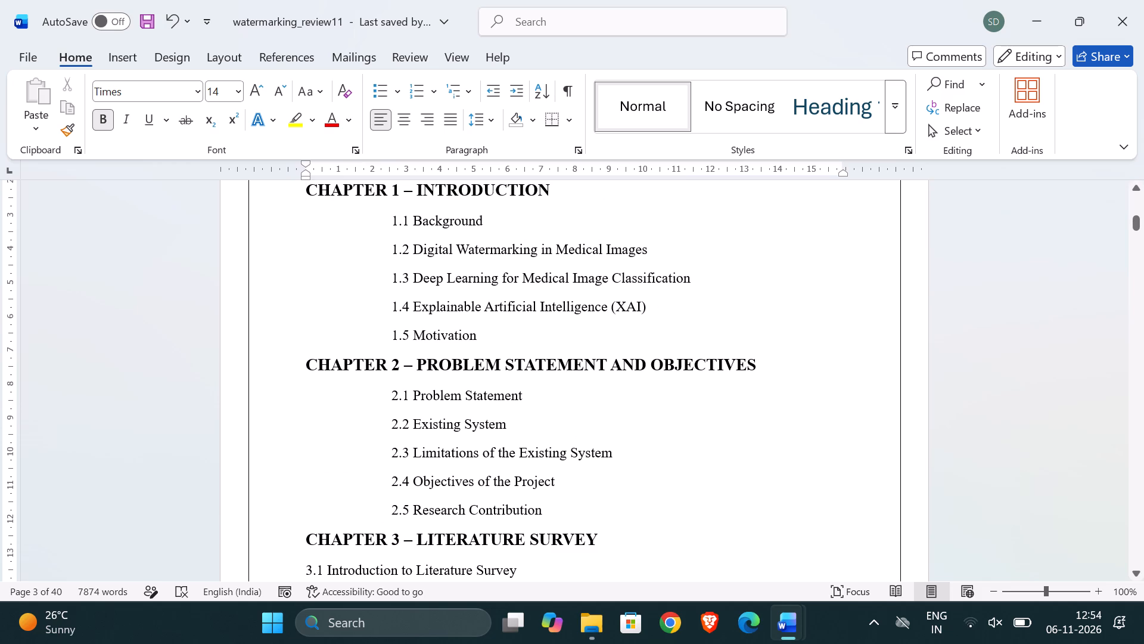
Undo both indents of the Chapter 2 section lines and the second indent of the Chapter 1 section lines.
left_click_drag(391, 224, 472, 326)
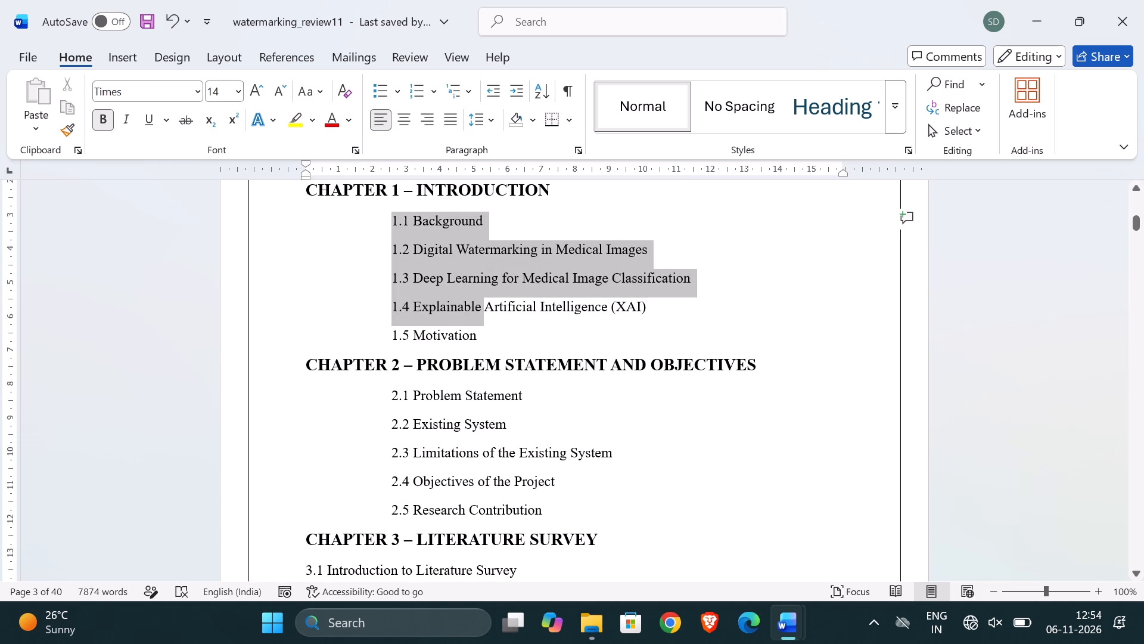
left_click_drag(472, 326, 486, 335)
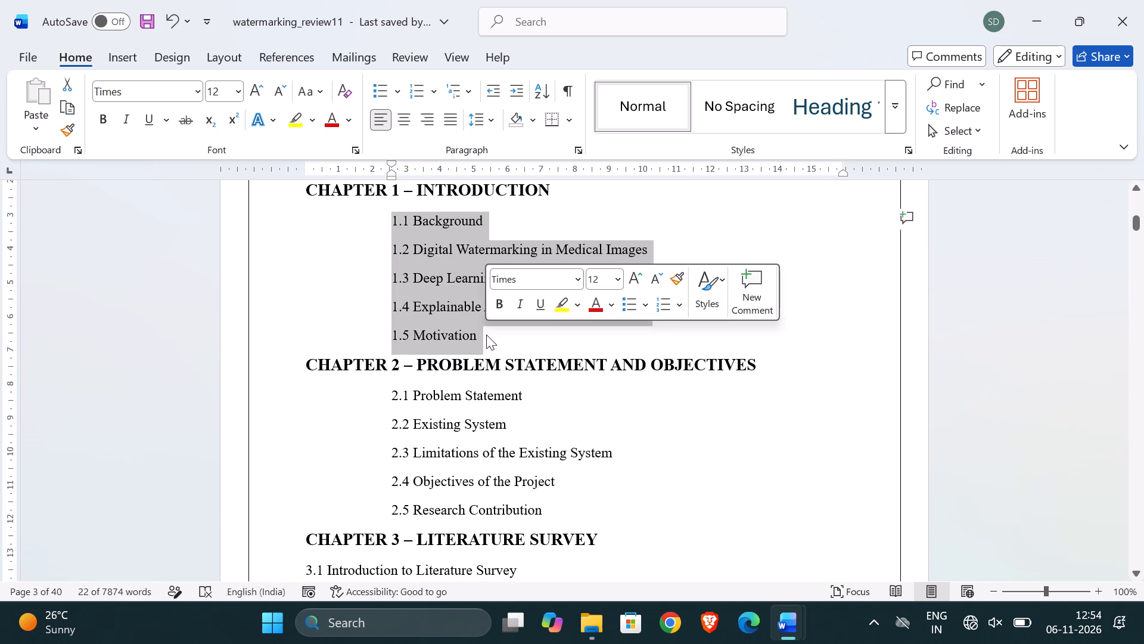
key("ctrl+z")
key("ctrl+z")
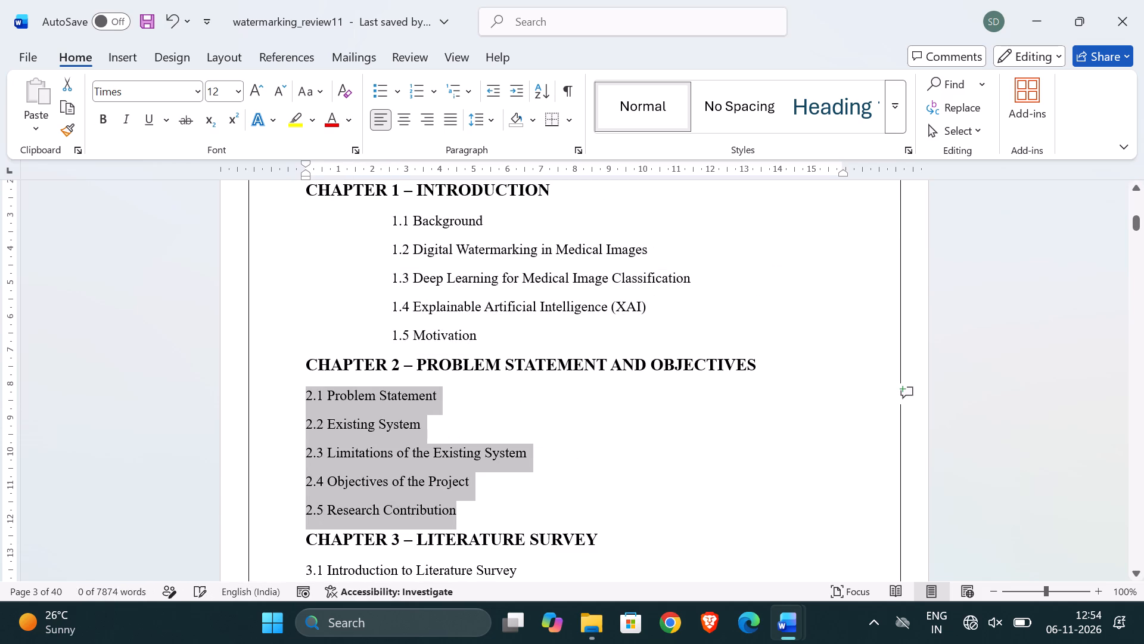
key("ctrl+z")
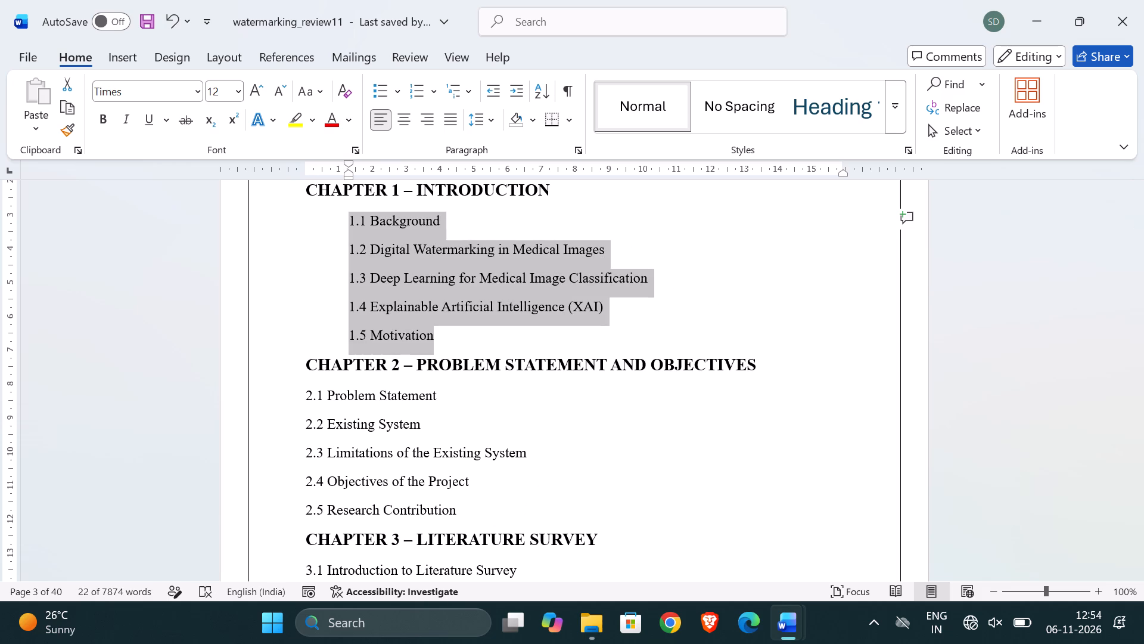
Indent the Chapter 2 section lines, 2.1 Problem Statement through 2.5 Research Contribution, by one level.
left_click(306, 395)
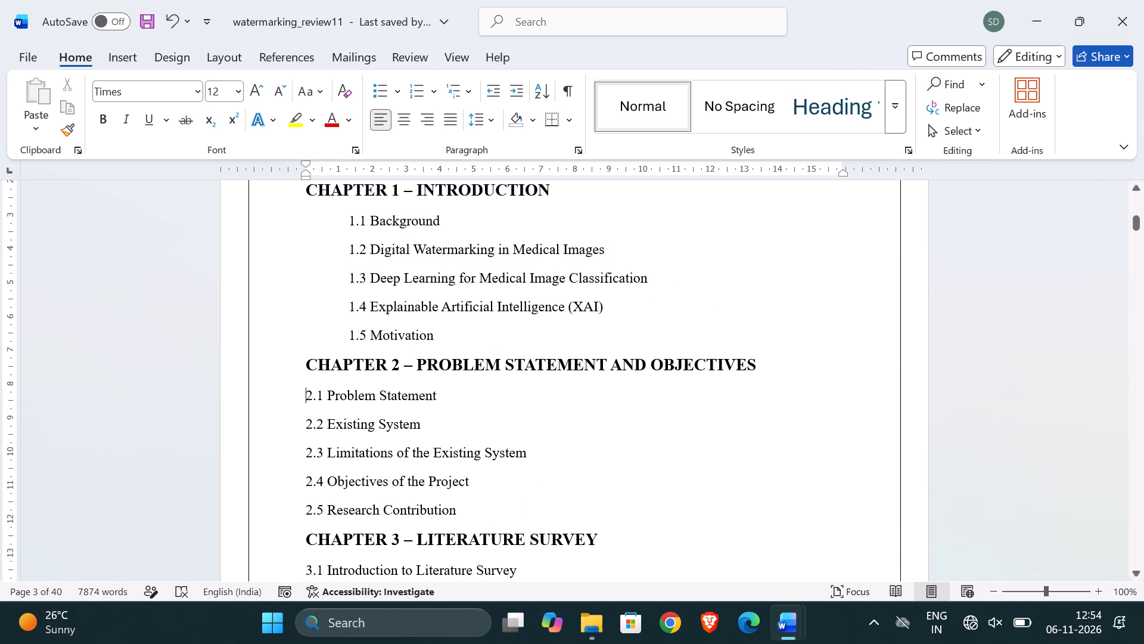
key("shift+Down")
key("shift+Down")
key("shift+Down")
key("shift+Down")
key("shift+Down")
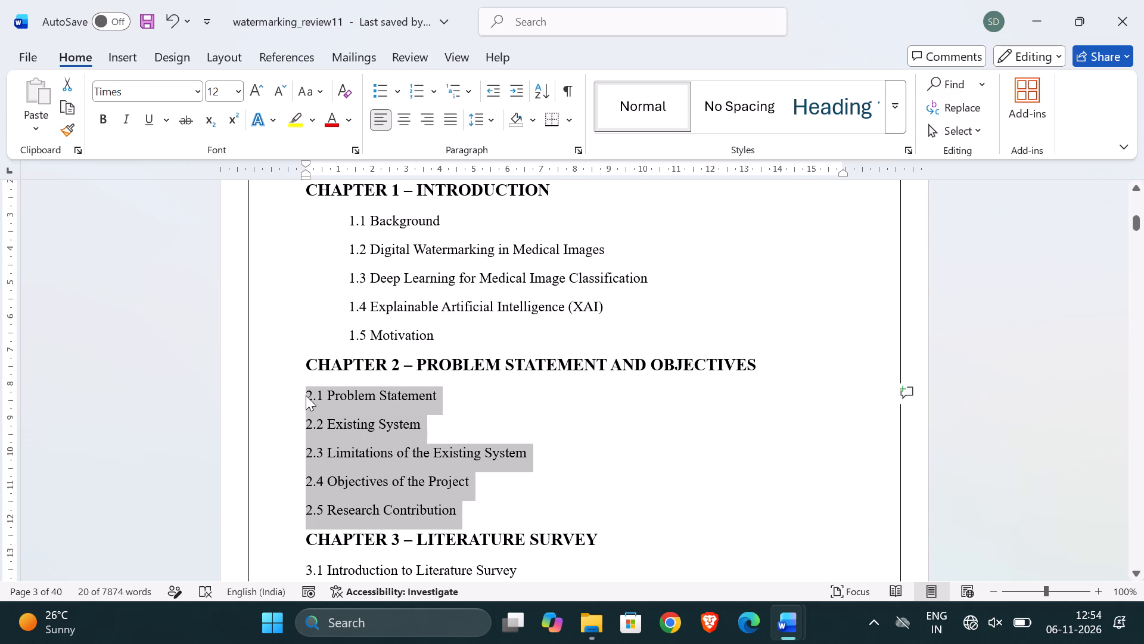
key("Tab")
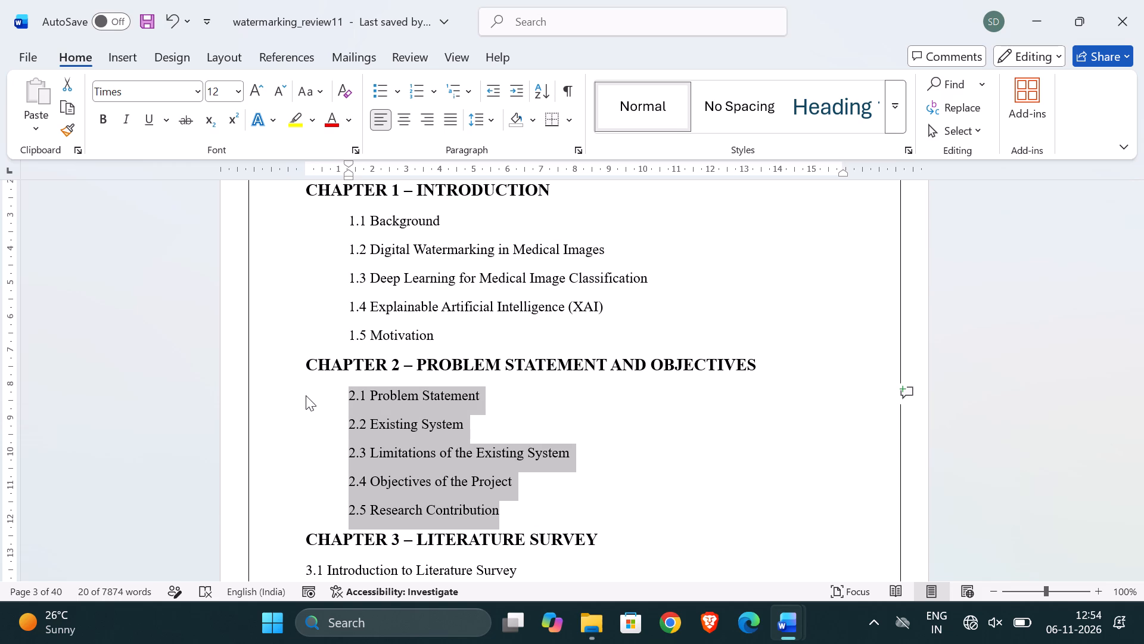
Save the report.
key("ctrl+s")
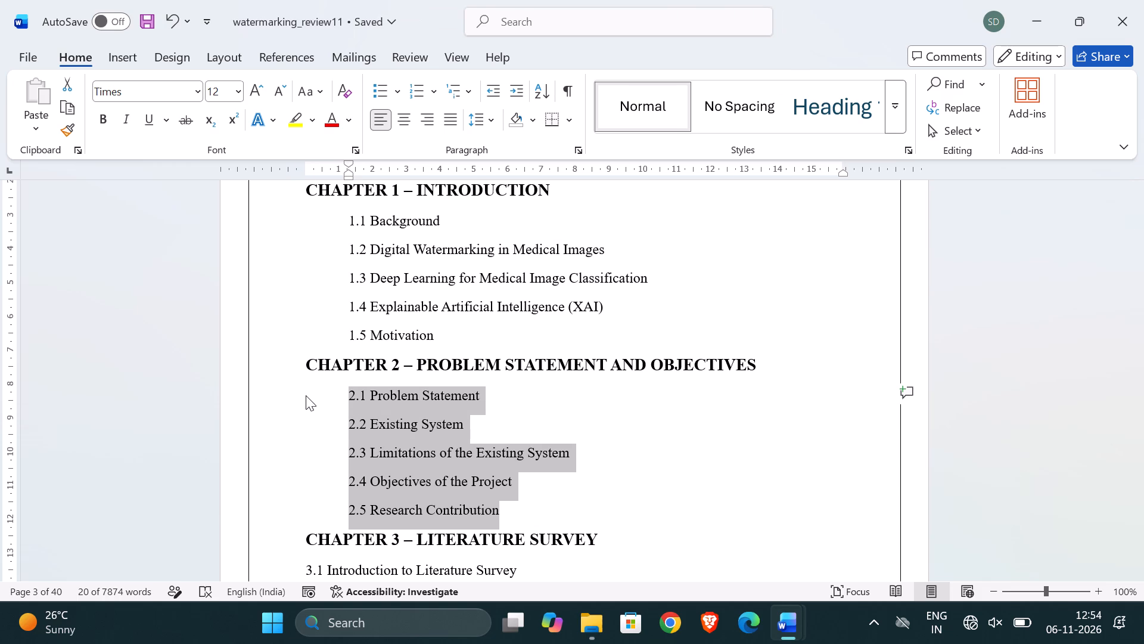
Go back through the Abstract to the cover page and examine its institute heading, logo, project title and submission details.
key("Up")
key("Up")
key("Up")
key("Up")
key("Up")
key("Up")
key("Up")
key("Up")
key("Up")
key("Up")
key("Up")
key("Up")
key("Up")
key("Up")
key("Up")
key("Up")
key("Up")
key("Up")
key("Up")
key("Up")
key("Up")
key("Up")
key("Up")
key("Up")
key("Up")
key("Up")
key("Up")
key("Up")
key("Up")
key("Up")
key("Up")
key("Up")
key("Up")
key("Up")
key("Up")
key("Up")
key("Up")
key("Up")
key("Up")
key("Up")
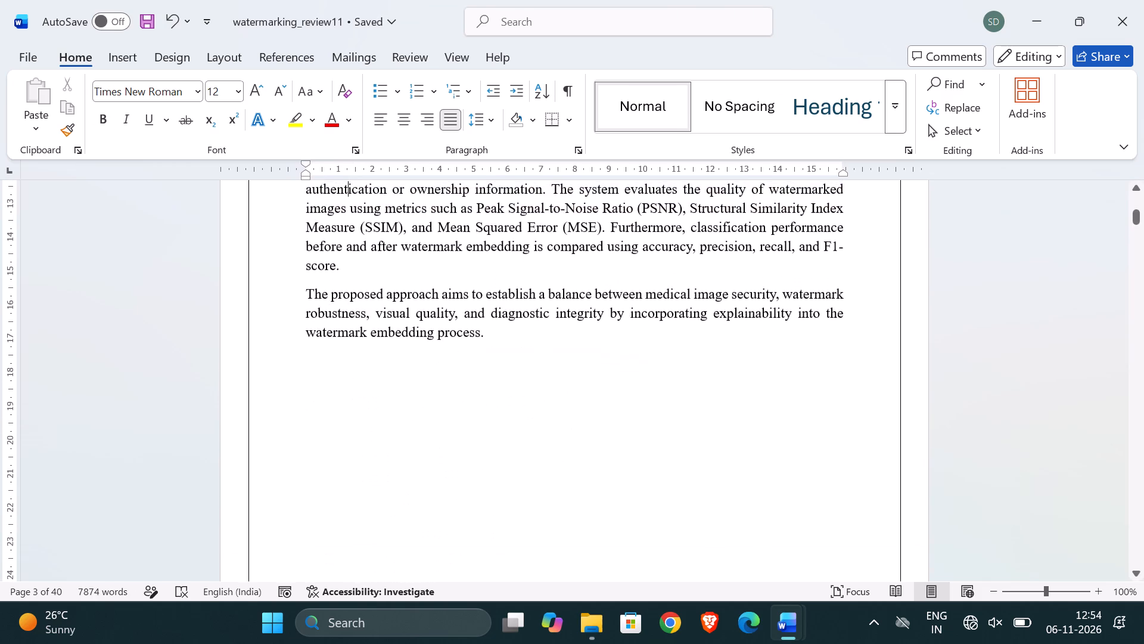
key("Up")
key("Up")
key("Up")
key("Up")
key("Up")
key("Up")
key("Up")
key("Up")
key("Up")
key("Up")
key("Up")
key("Up")
key("Up")
key("Up")
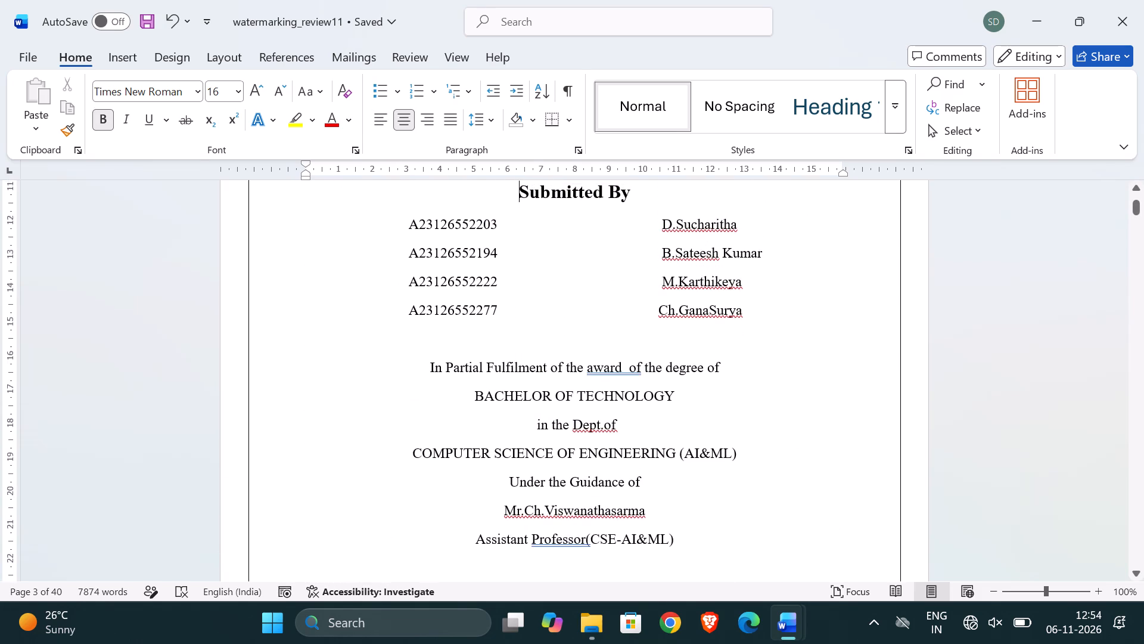
key("Up")
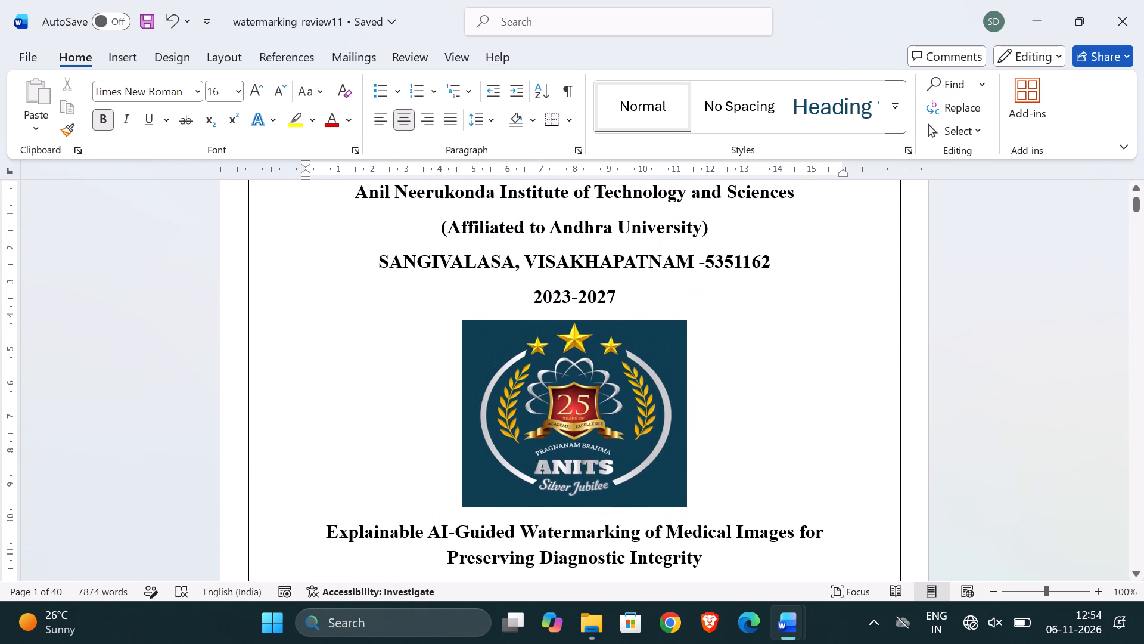
key("Down")
key("Down")
key("Down")
key("Down")
key("Down")
key("Down")
key("Down")
key("Down")
key("Down")
key("Down")
key("Down")
key("Down")
key("Down")
key("Down")
key("Down")
key("Down")
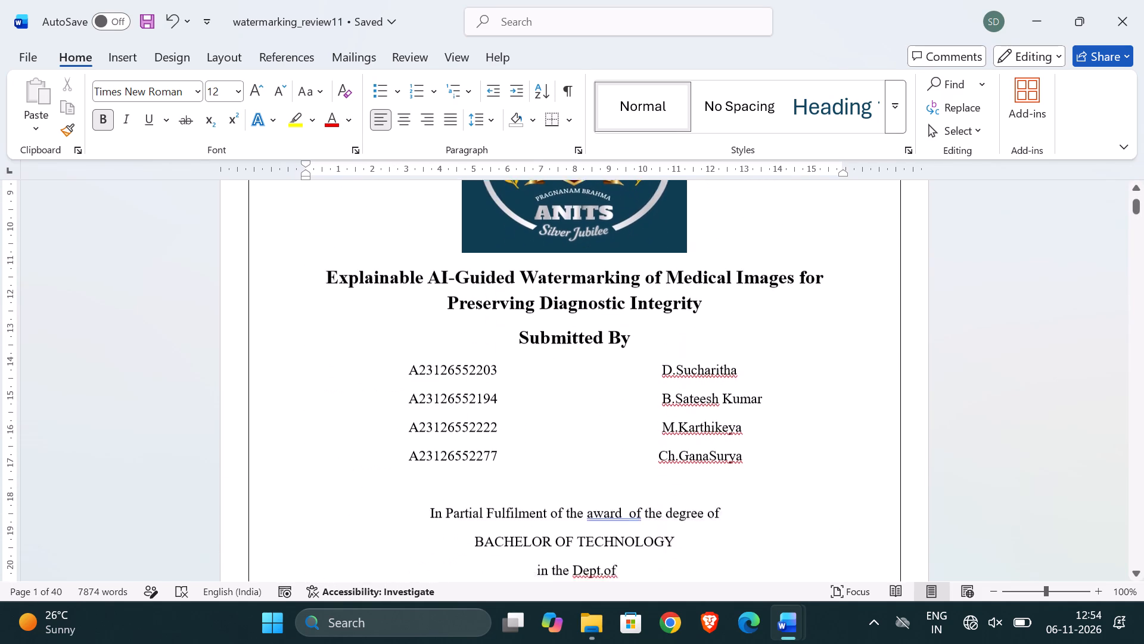
key("Up")
key("Up")
key("Up")
key("Up")
key("Up")
key("Up")
key("Up")
key("Up")
key("Up")
key("Up")
key("Up")
key("Up")
key("Up")
key("Up")
key("Up")
key("Up")
key("Up")
key("Up")
key("Up")
key("Up")
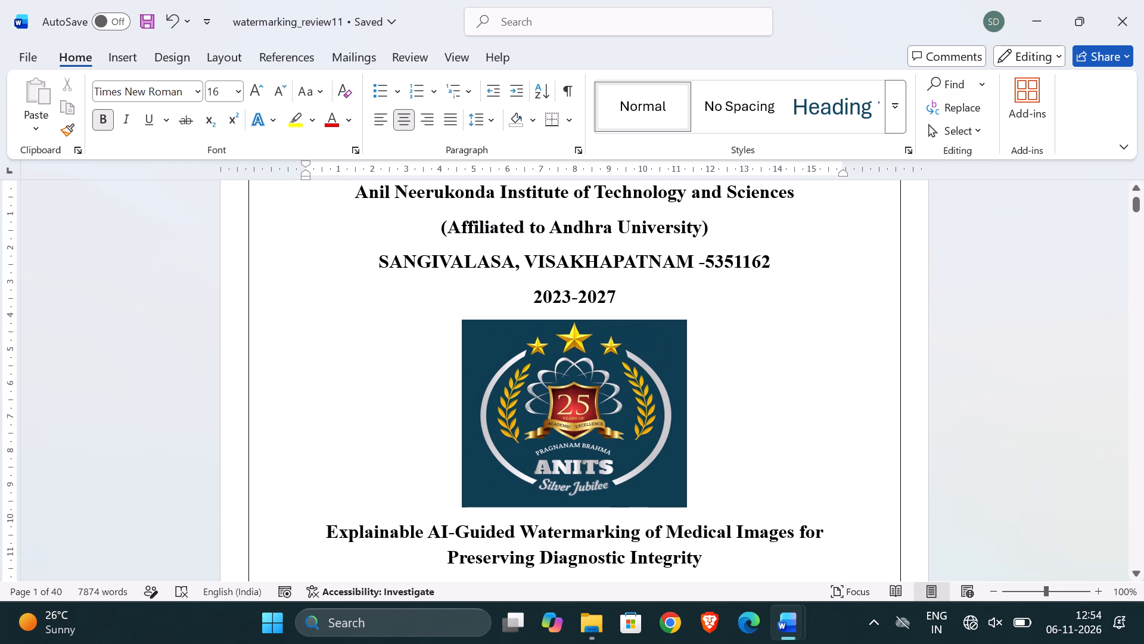
Shrink the ANITS Silver Jubilee logo on the cover page proportionally to slightly less than half its size.
left_click(574, 405)
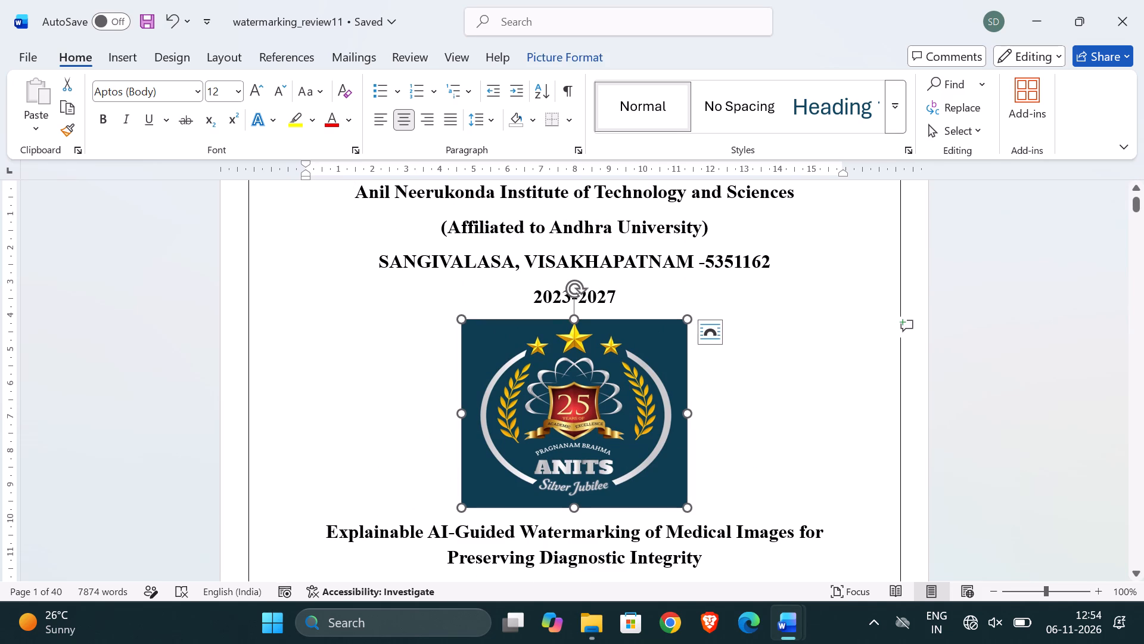
left_click_drag(685, 508, 565, 407)
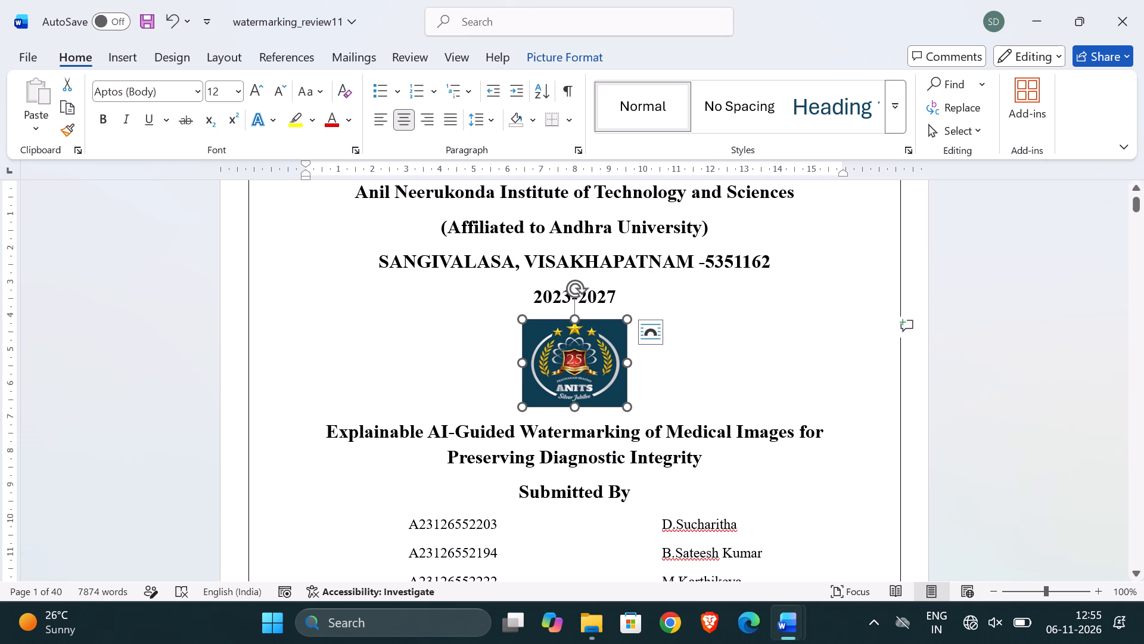
left_click(748, 349)
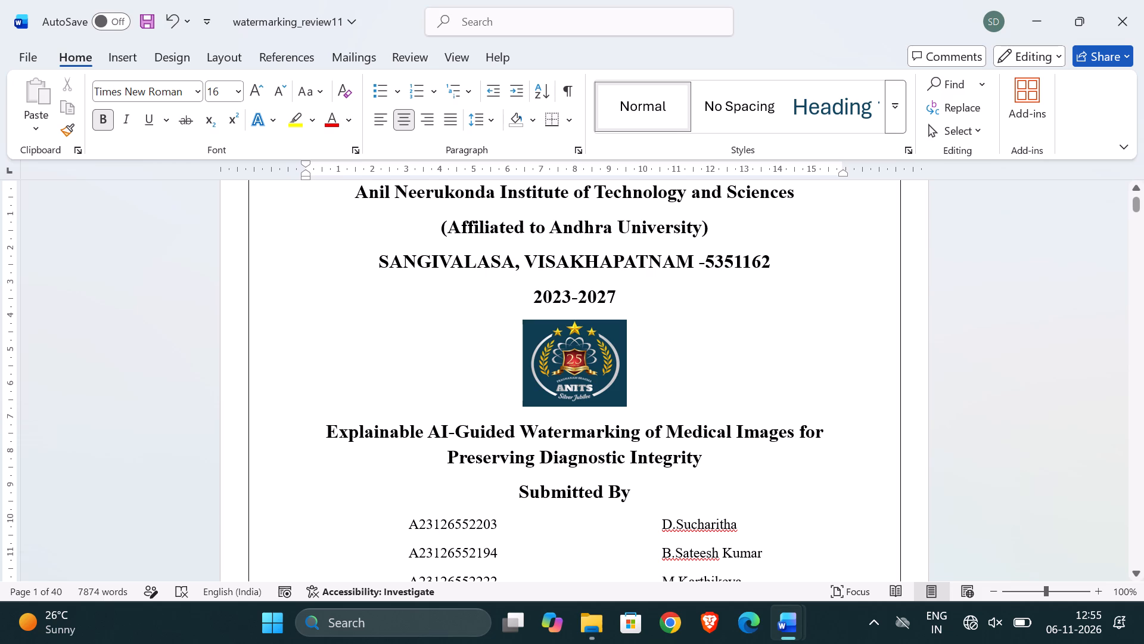
Examine the cover page below the logo, from the student list and degree details to the guide and reviewer line and Abstract heading.
left_click(1005, 379)
key("Down")
key("Down")
key("Down")
key("Down")
key("Down")
key("Down")
key("Down")
key("Down")
key("Down")
key("Down")
key("Down")
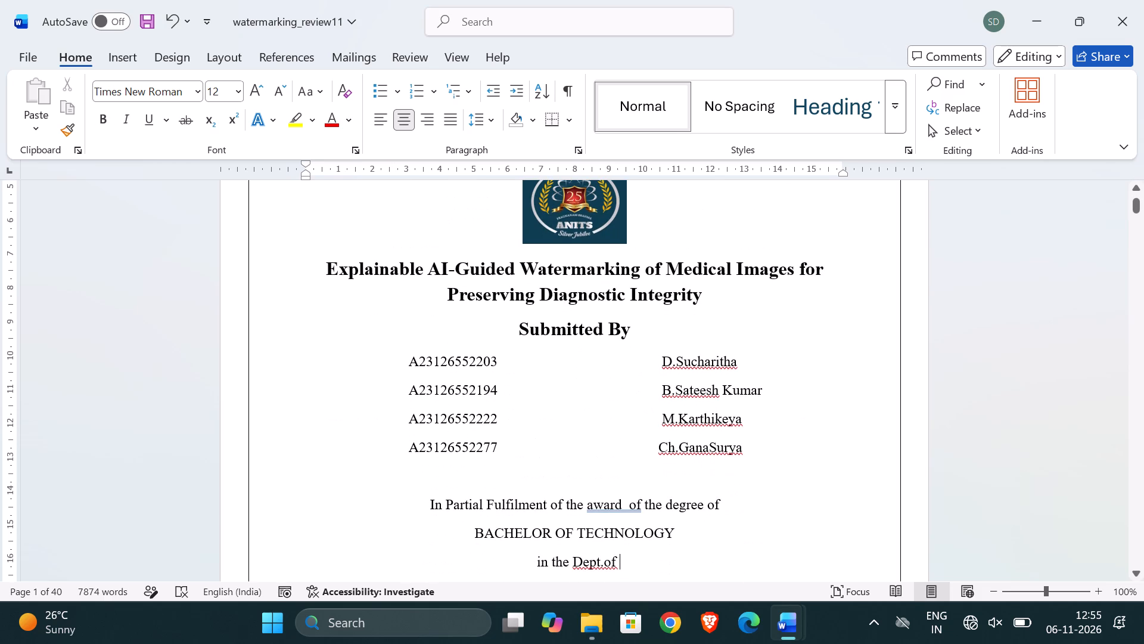
key("Down")
key("Down")
key("Down")
key("Down")
key("Down")
key("Down")
key("Down")
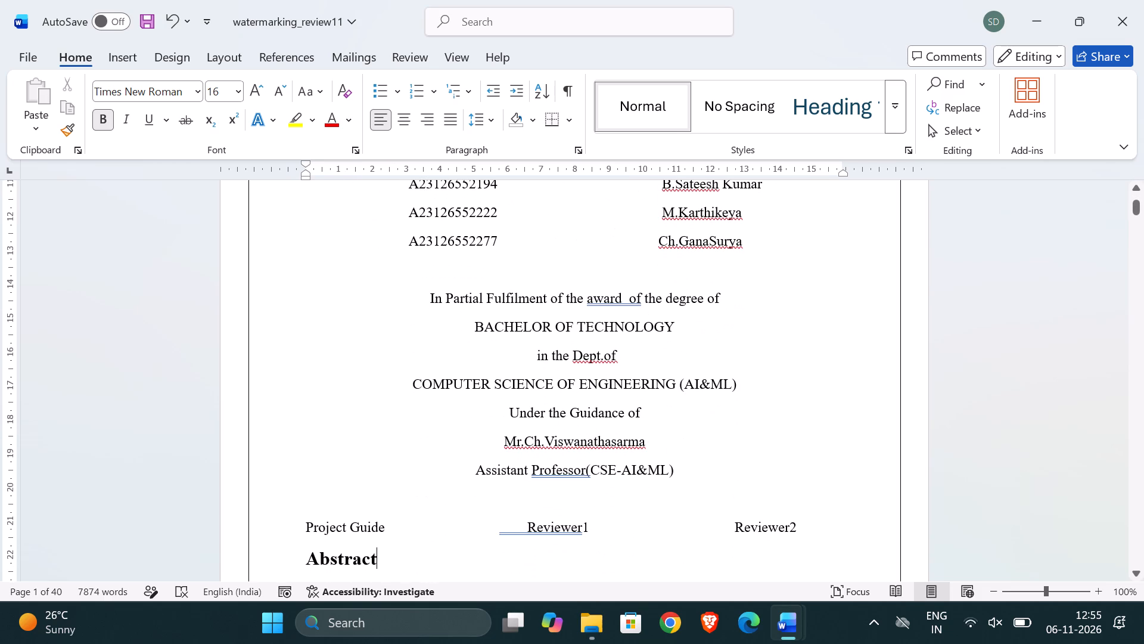
key("Up")
key("Up")
key("Up")
key("Up")
key("Up")
key("Up")
key("Up")
key("Up")
key("Up")
key("Up")
key("Up")
key("Up")
key("Up")
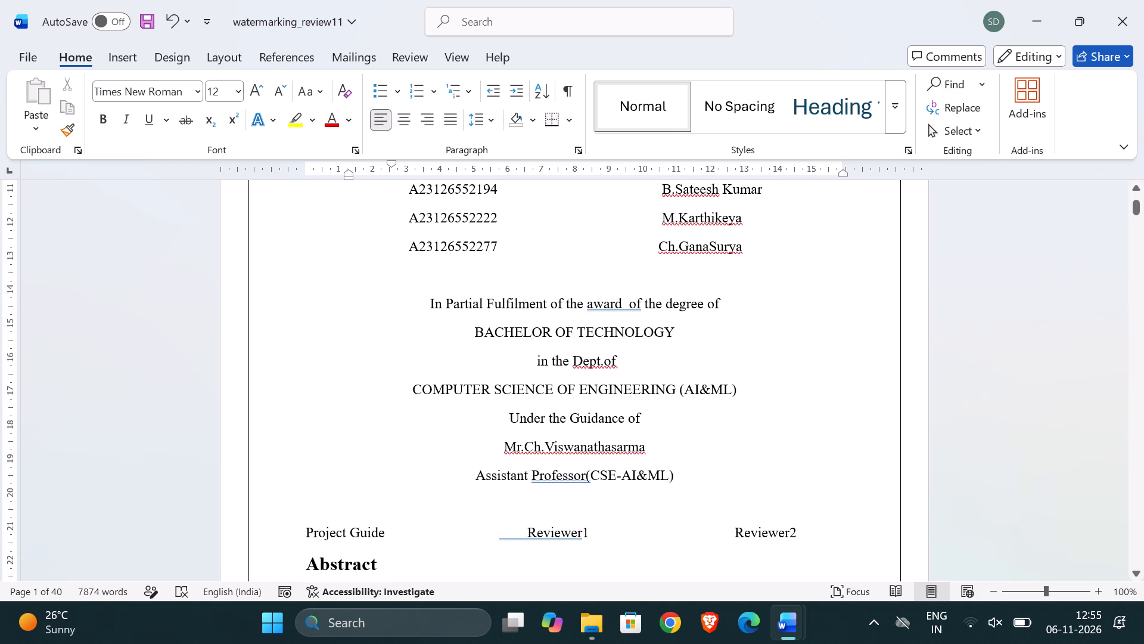
Select the full two-line project title, Explainable AI-Guided Watermarking of Medical Images for Preserving Diagnostic Integrity, on the cover page.
left_click(1137, 189)
triple_click(1137, 189)
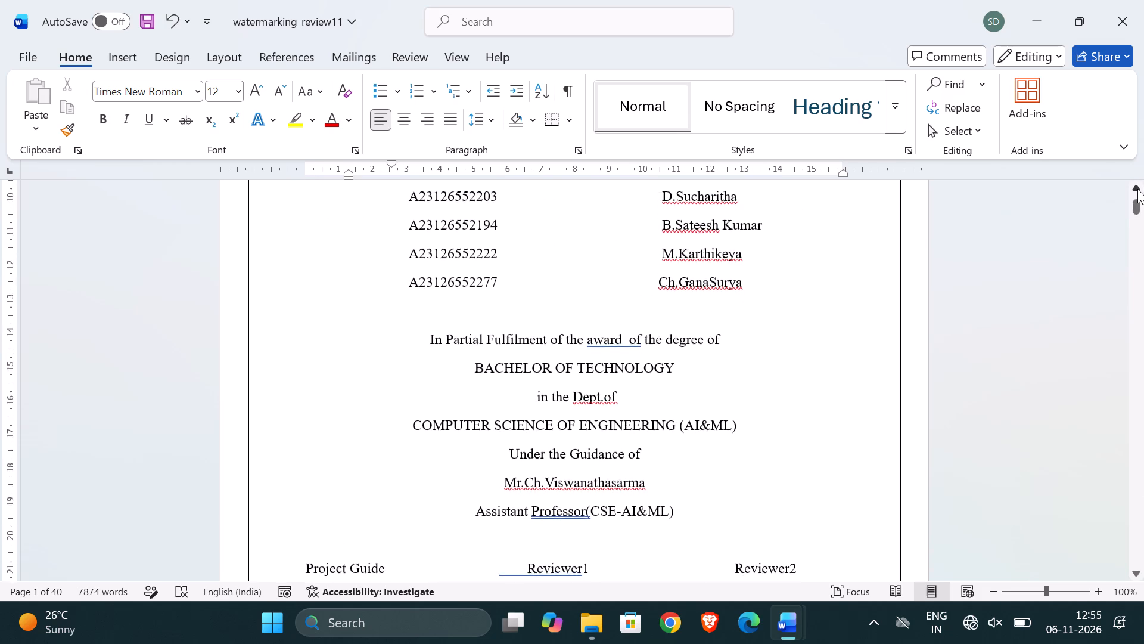
triple_click(1137, 189)
triple_click(1137, 189)
triple_click(1137, 189)
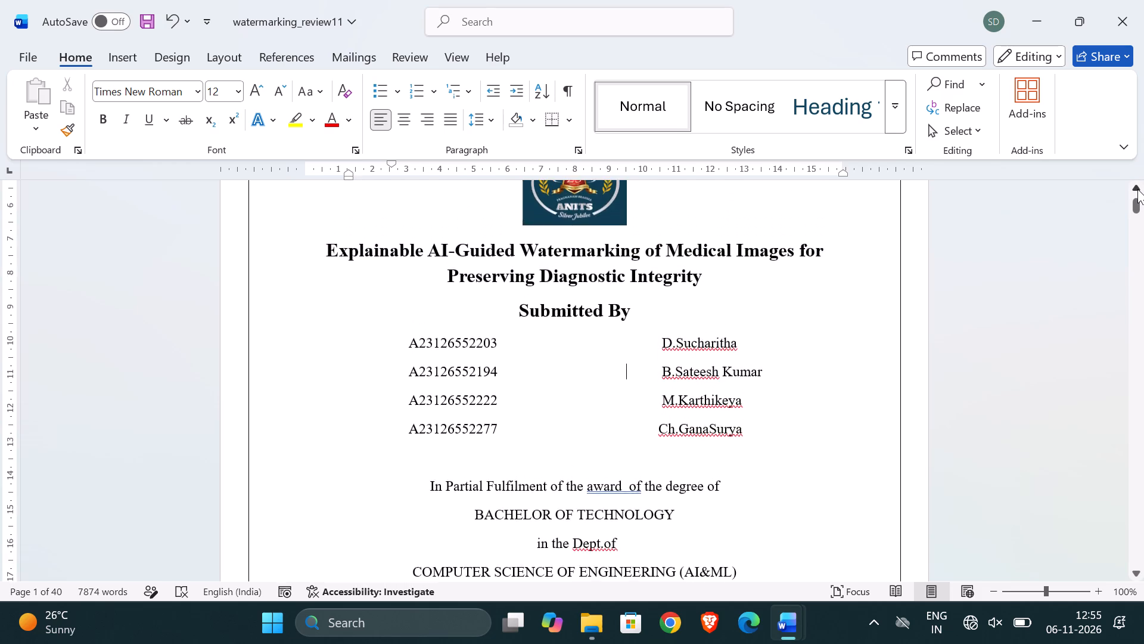
triple_click(1137, 189)
left_click(1137, 189)
left_click(560, 323)
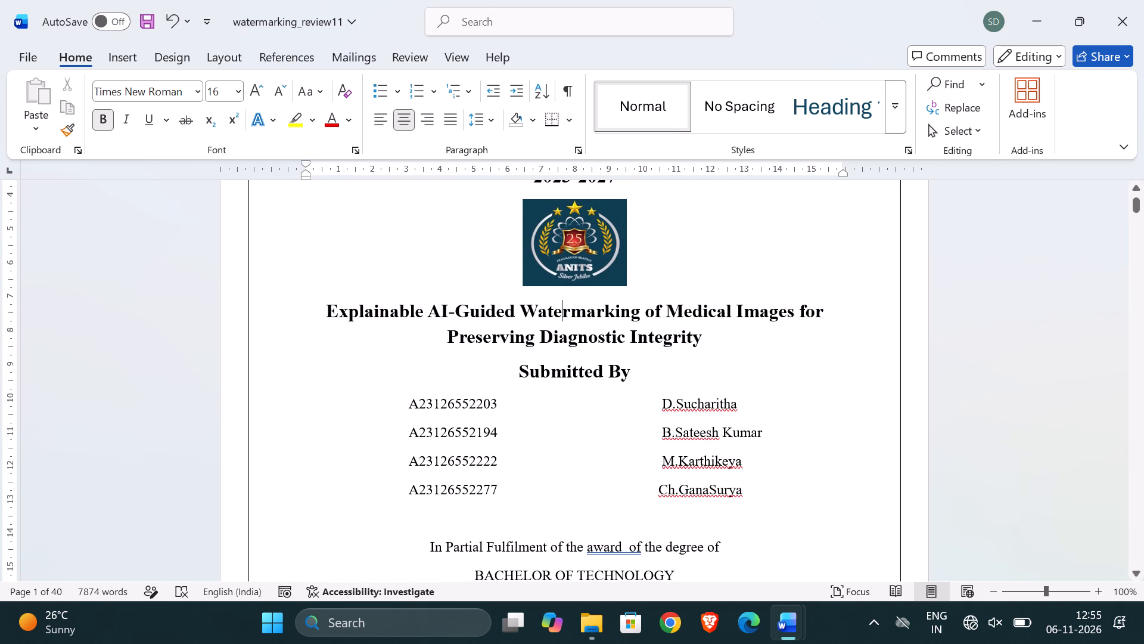
left_click_drag(328, 315, 670, 349)
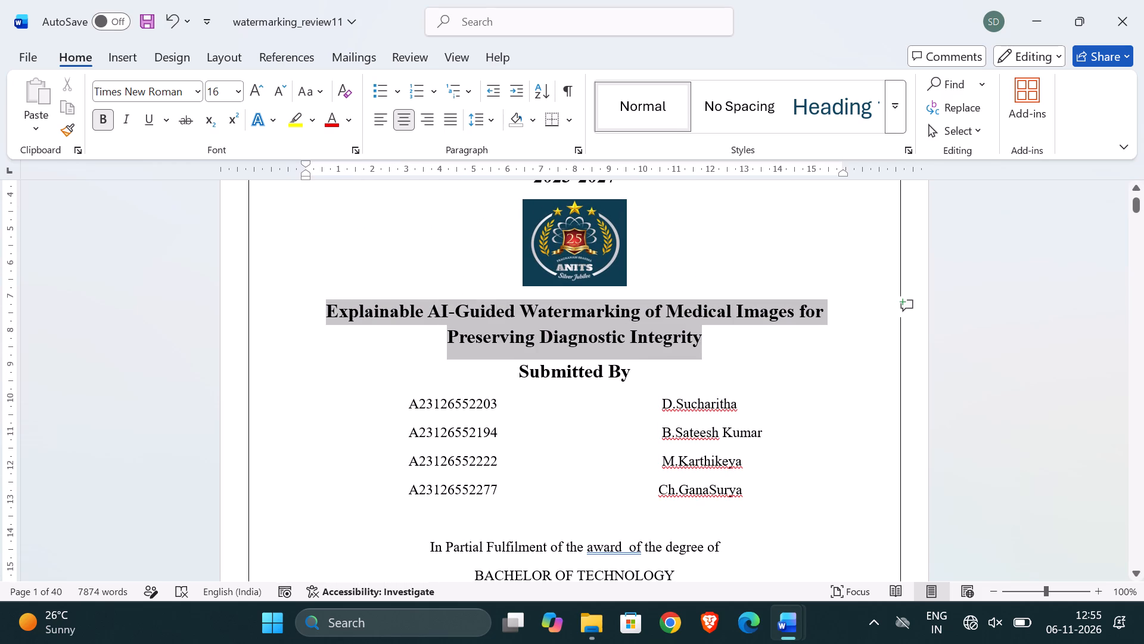
left_click_drag(670, 349, 693, 344)
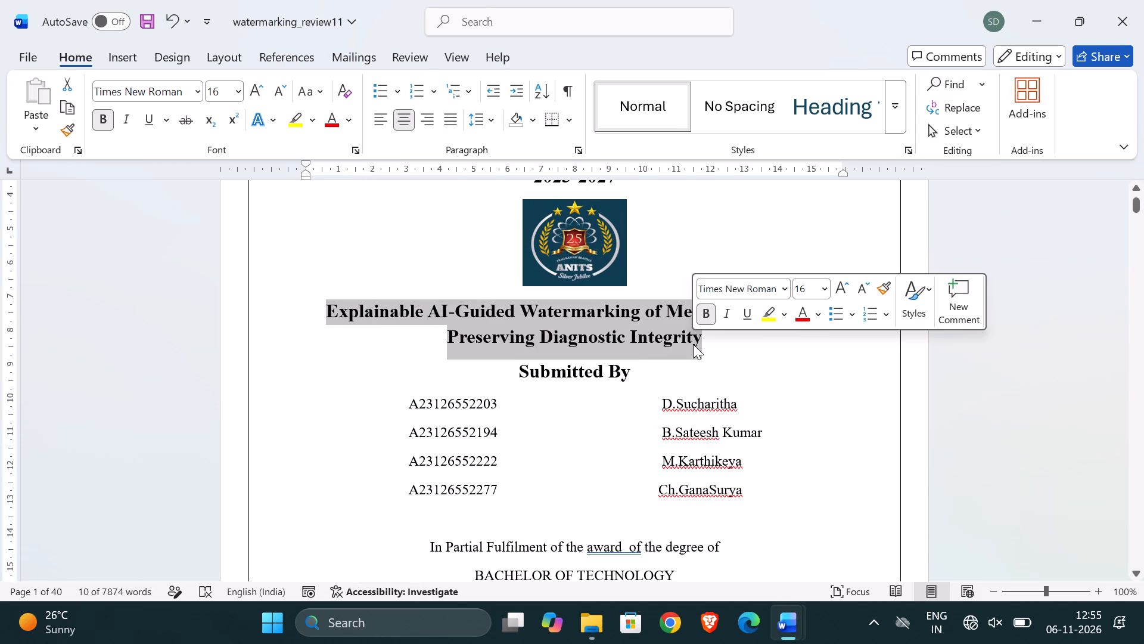
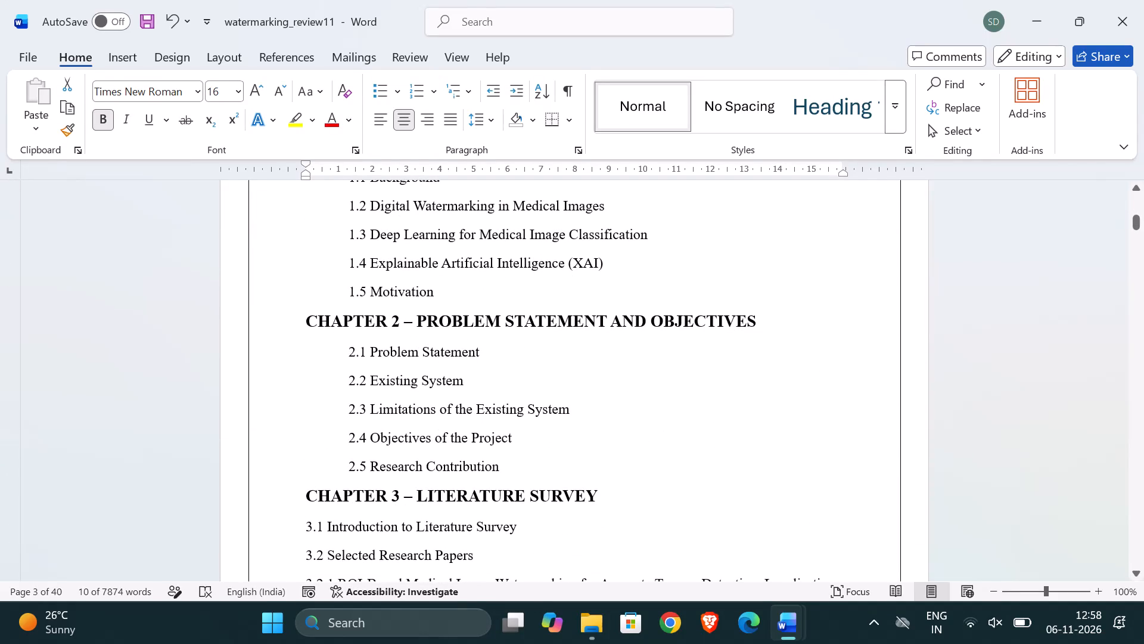
Skim the report from the table of contents through the literature survey papers to the Stage 8 watermark extraction section.
scroll(693, 344, "down", 12)
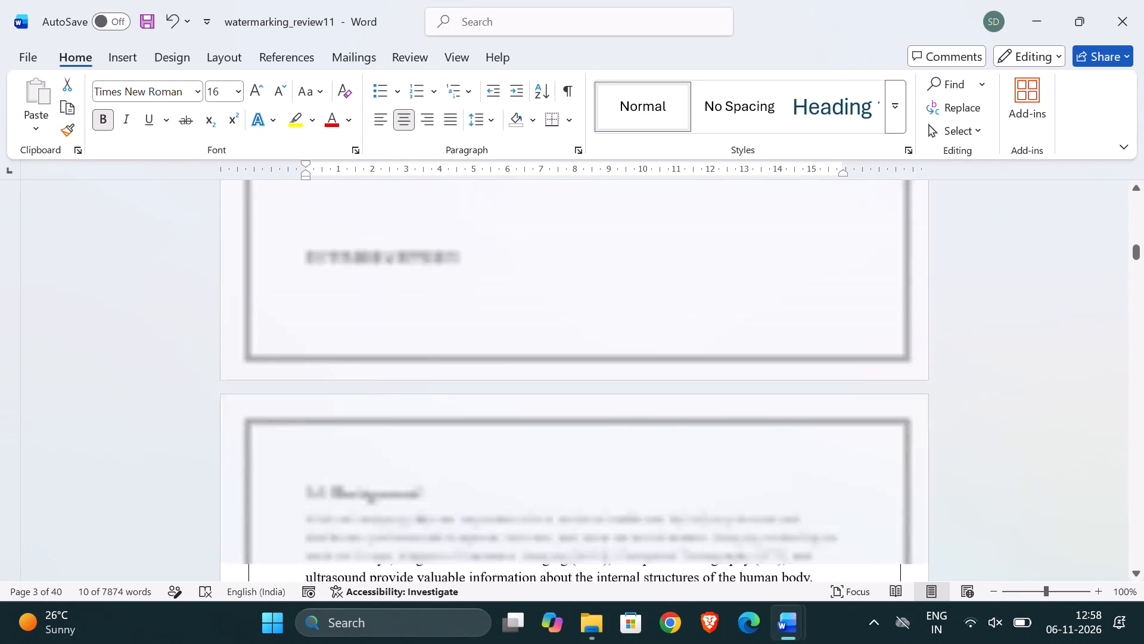
scroll(693, 344, "down", 15)
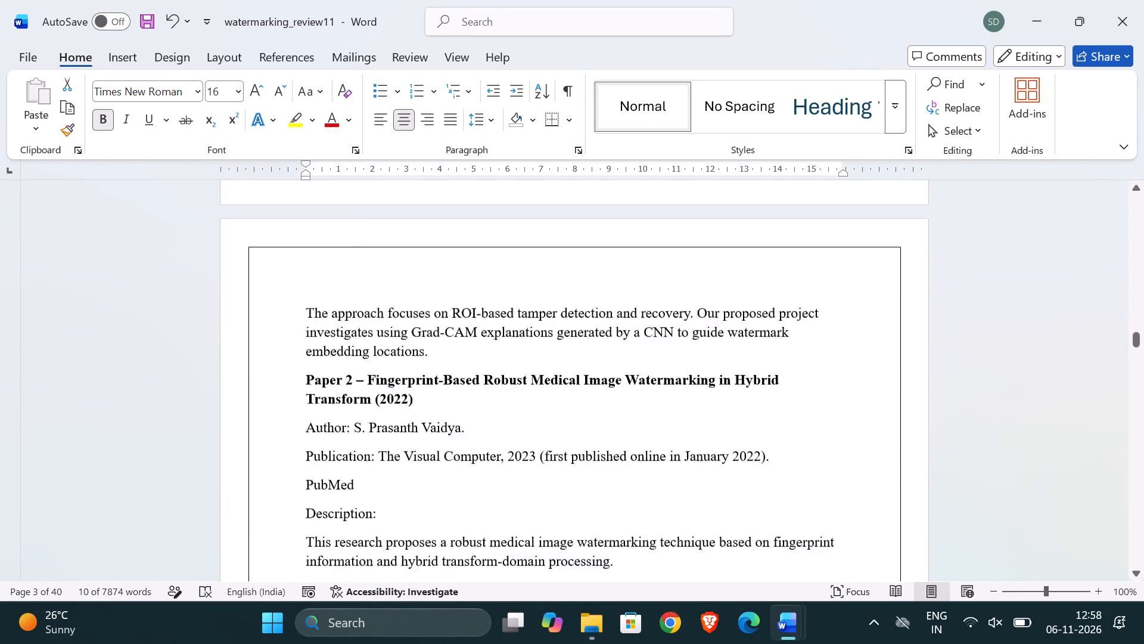
scroll(693, 344, "down", 10)
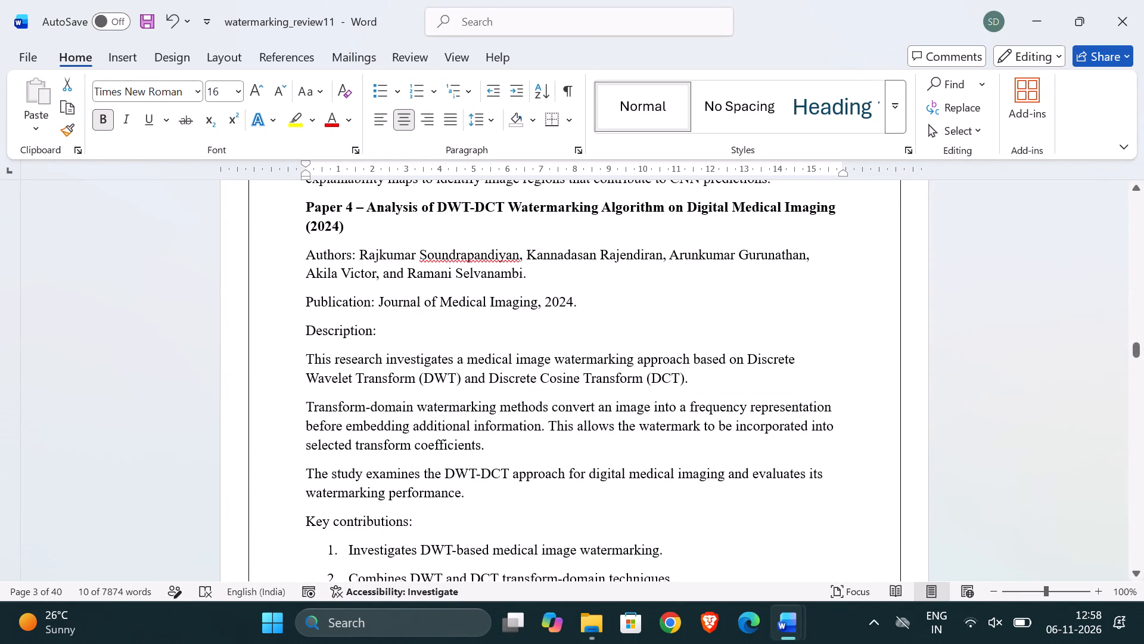
left_click_drag(1137, 346, 1139, 413)
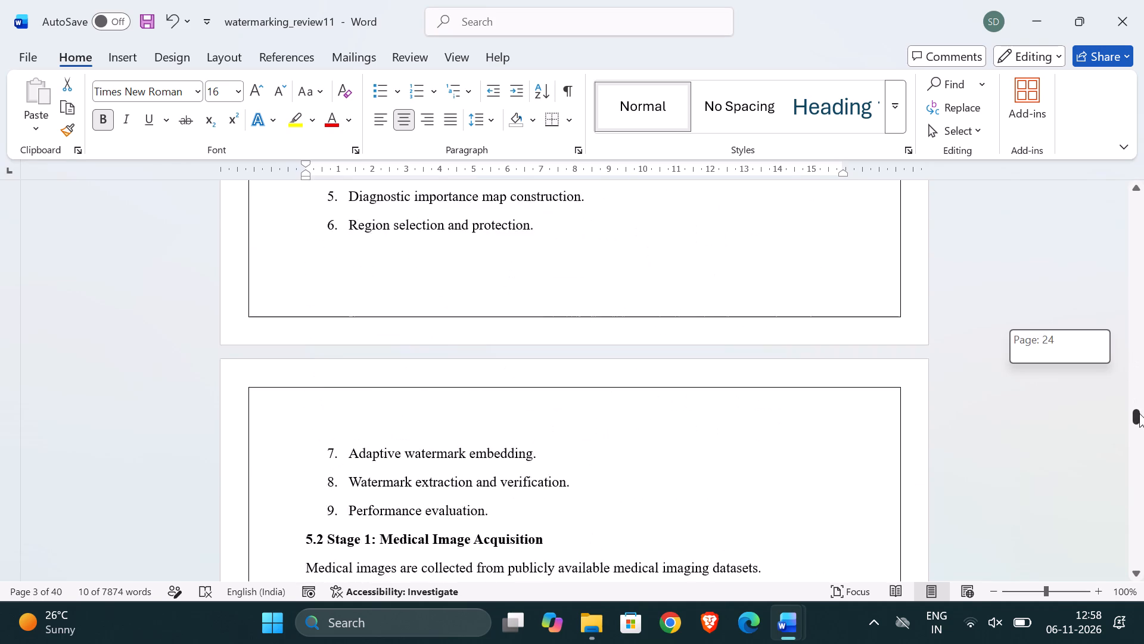
left_click_drag(1139, 413, 1143, 442)
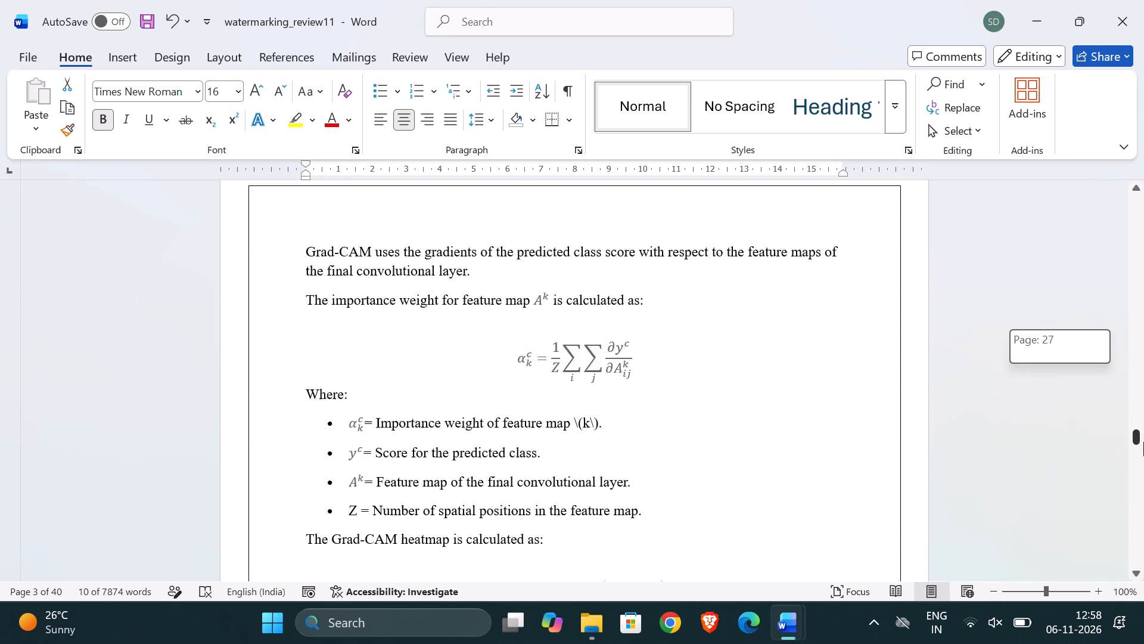
left_click_drag(1143, 442, 1143, 455)
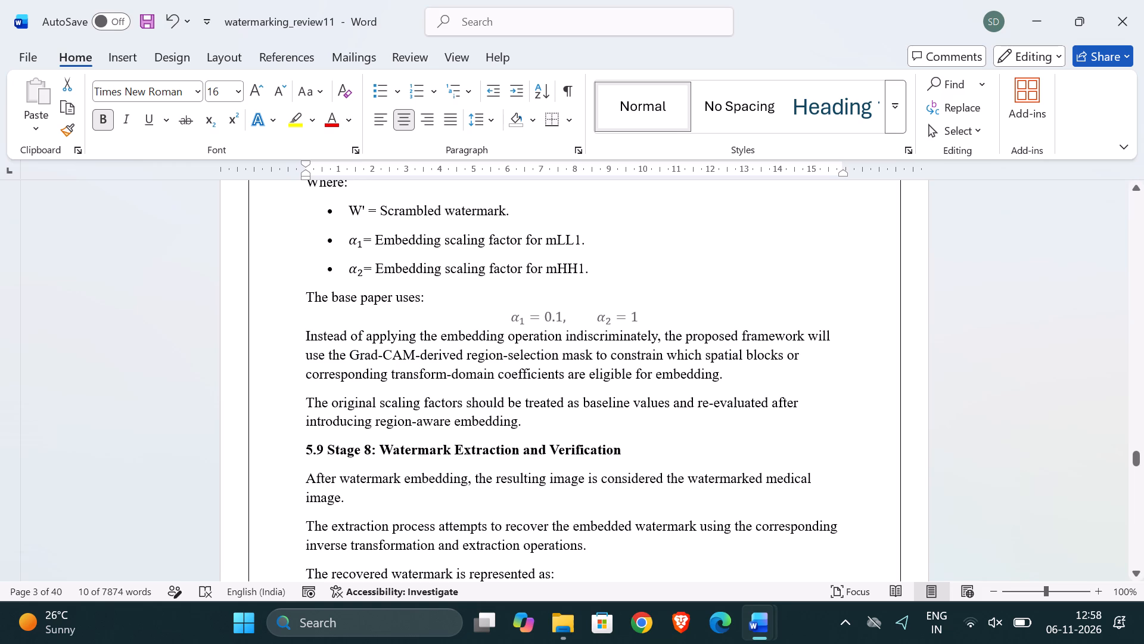
Insert a page break before the Abstract heading below the guide and reviewer line so the Abstract starts on its own page.
key("Page_Up")
key("Page_Up")
key("Page_Up")
key("Page_Up")
key("Page_Up")
key("Page_Up")
key("Page_Up")
key("Page_Up")
key("Page_Up")
key("Page_Up")
key("Page_Up")
key("Page_Up")
key("Page_Up")
key("Page_Up")
key("Page_Up")
key("Page_Up")
key("Page_Up")
key("Page_Up")
key("Page_Up")
key("Page_Up")
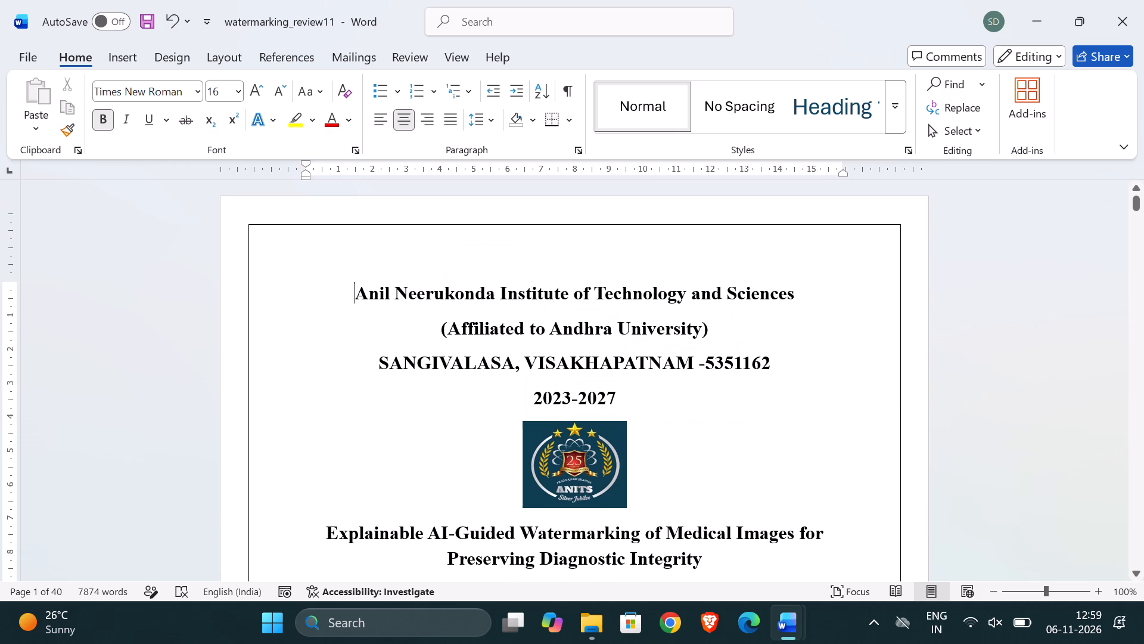
key("Page_Down")
key("Page_Down")
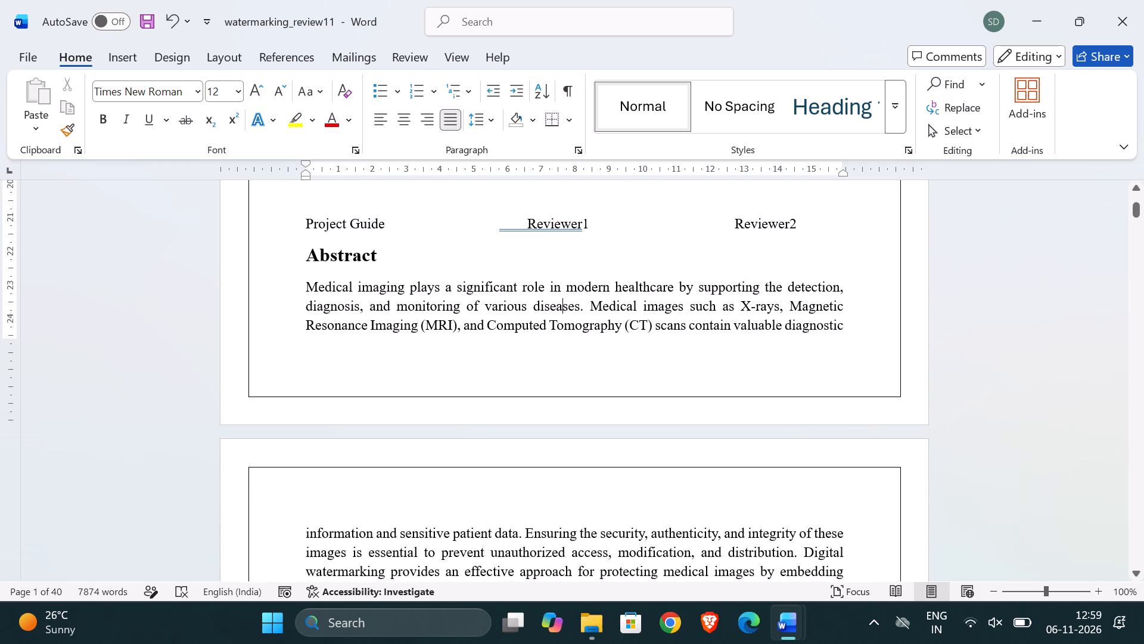
left_click(306, 250)
key("ctrl+Return")
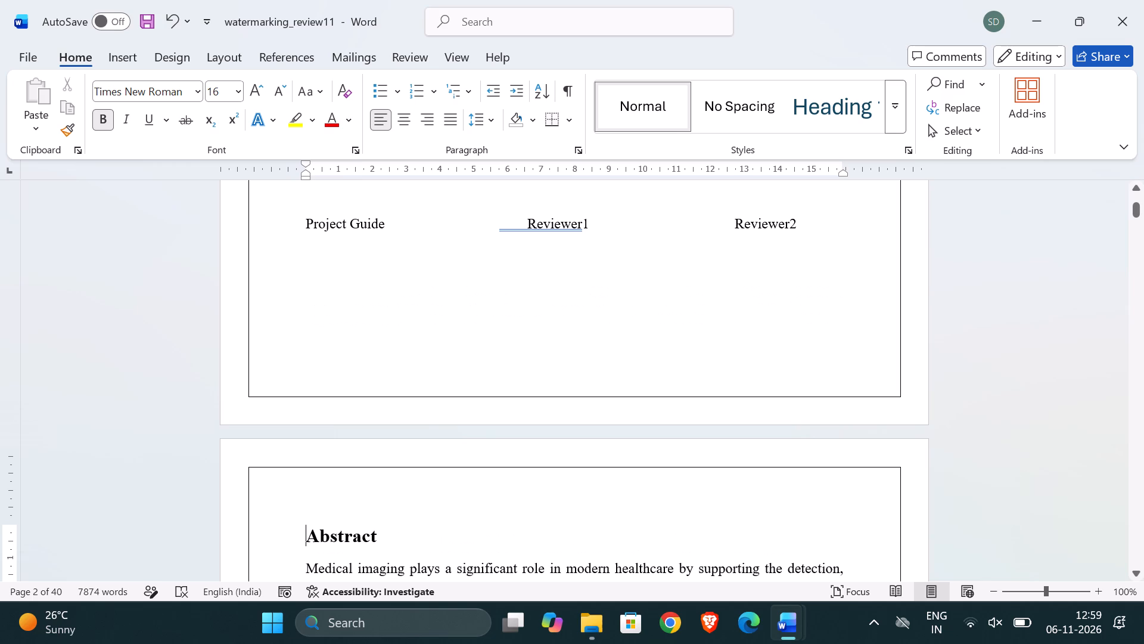
Review the Abstract paragraphs on their new page down to the start of the Table of Contents.
key("Down")
key("Down")
key("Down")
key("Down")
key("Down")
key("Down")
key("Down")
key("Down")
key("Down")
key("Down")
key("Down")
key("Down")
key("Down")
key("Down")
key("Down")
key("Down")
key("Down")
key("Down")
key("Down")
key("Down")
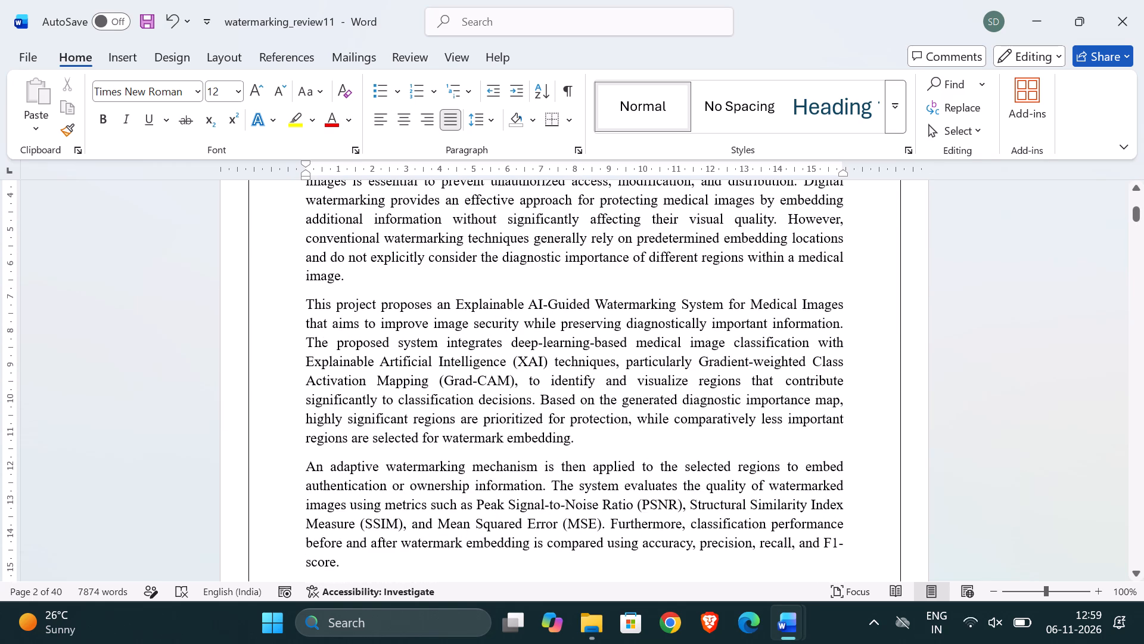
key("Down")
key("Down")
key("Down")
key("Down")
key("Down")
key("Down")
key("Down")
key("Down")
key("Down")
key("Down")
key("Down")
key("Down")
key("Down")
key("Down")
key("Down")
key("Down")
key("Down")
key("Down")
key("Down")
key("Down")
key("Down")
key("Down")
key("Down")
key("Down")
key("Down")
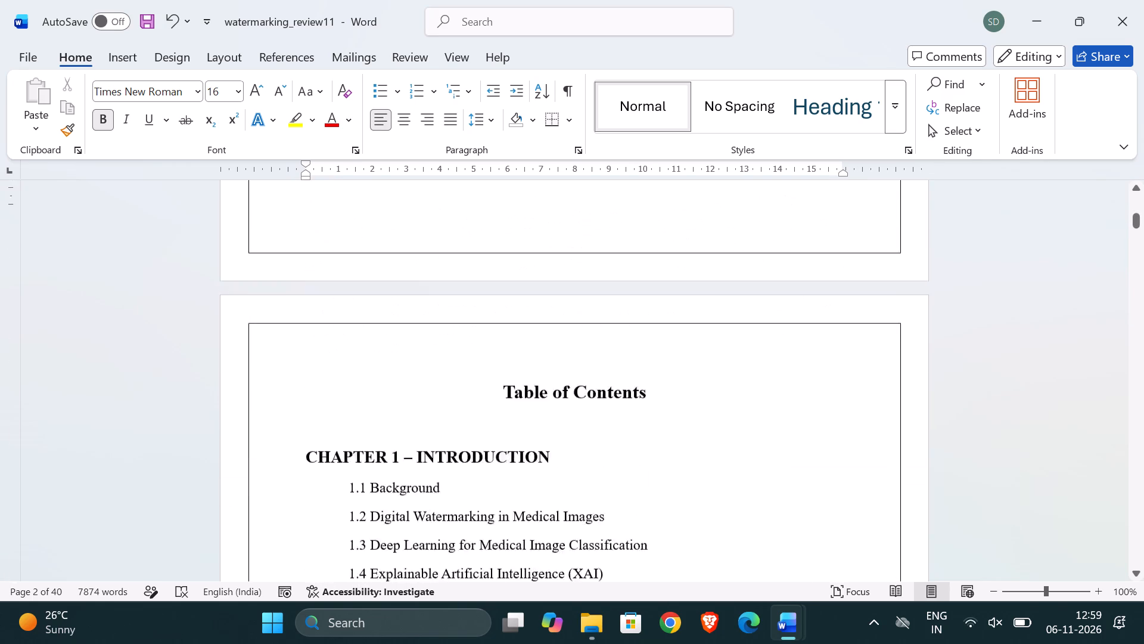
Examine the table of contents entries from Chapter 1 through Chapter 8 – References, checking their layout and indentation.
key("Down")
key("Down")
key("Down")
key("Down")
key("Down")
key("Down")
key("Down")
key("Down")
key("Down")
key("Down")
key("Down")
key("Down")
key("Down")
key("Down")
key("Down")
key("Down")
key("Down")
key("Down")
key("Down")
key("Down")
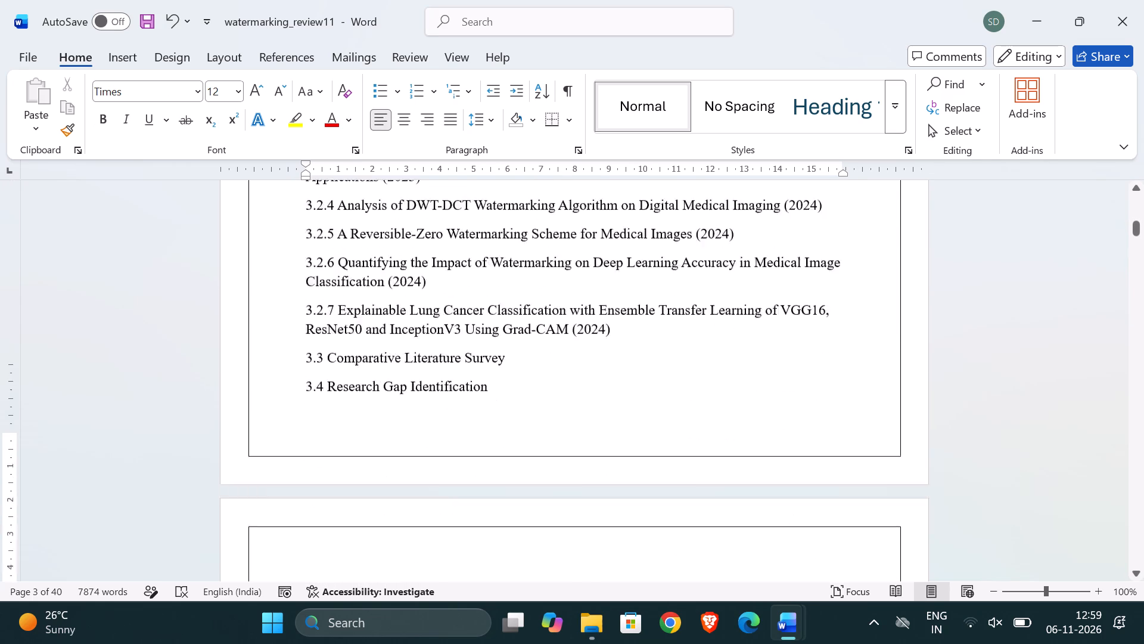
key("Down")
key("Down")
key("Down")
key("Down")
key("Down")
key("Down")
key("Down")
key("Down")
key("Down")
key("Down")
key("Down")
key("Down")
key("Down")
key("Down")
key("Down")
key("Down")
key("Down")
key("Down")
key("Down")
key("Down")
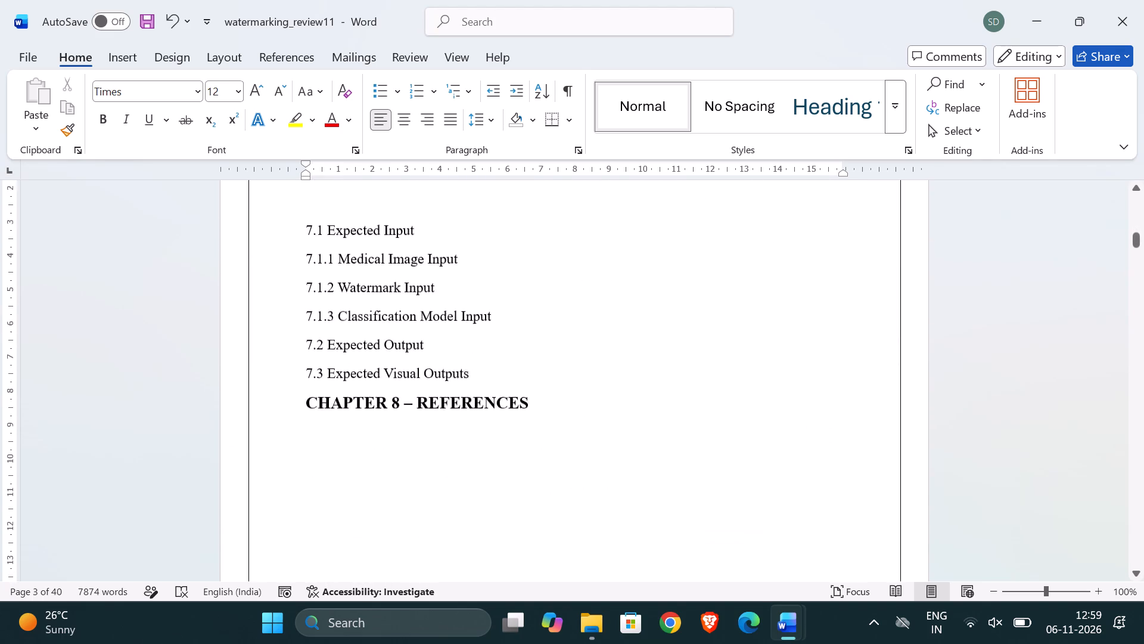
Examine the Introduction chapter's heading and the body paragraphs of section 1.1 Background.
key("Down")
key("Down")
key("Down")
key("Down")
key("Down")
key("Down")
key("Down")
key("Down")
key("Down")
key("Down")
key("Down")
key("Down")
key("Down")
key("Down")
key("Down")
key("Down")
key("Down")
key("Down")
key("Down")
key("Down")
key("Down")
key("Down")
key("Down")
key("Down")
key("Down")
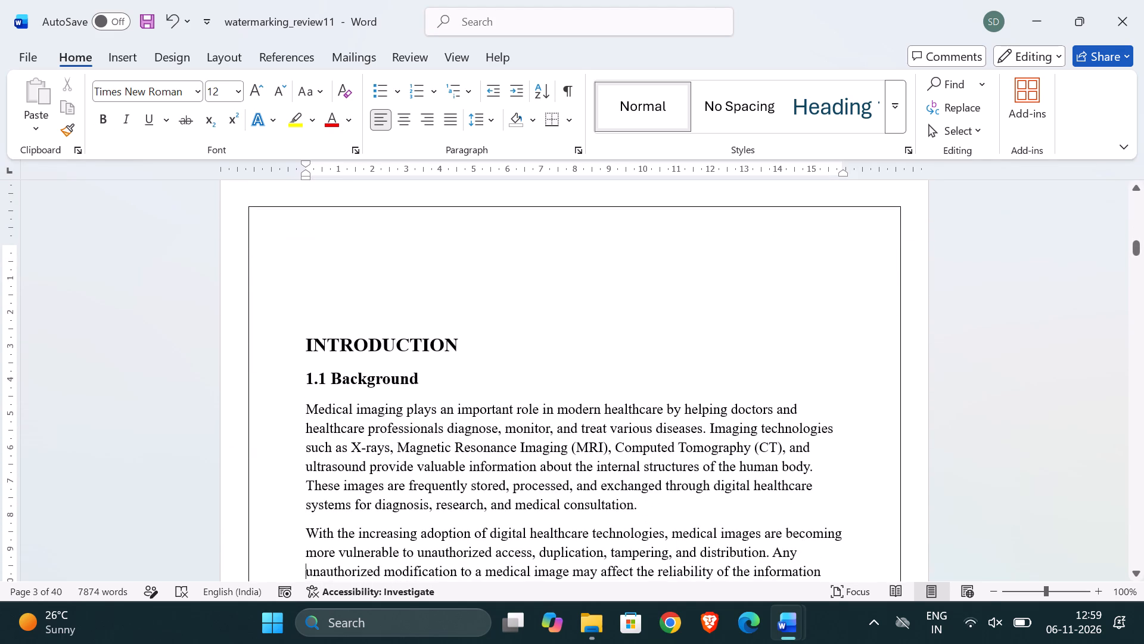
key("Down")
key("Down")
key("Down")
key("Down")
key("Down")
key("Down")
key("Down")
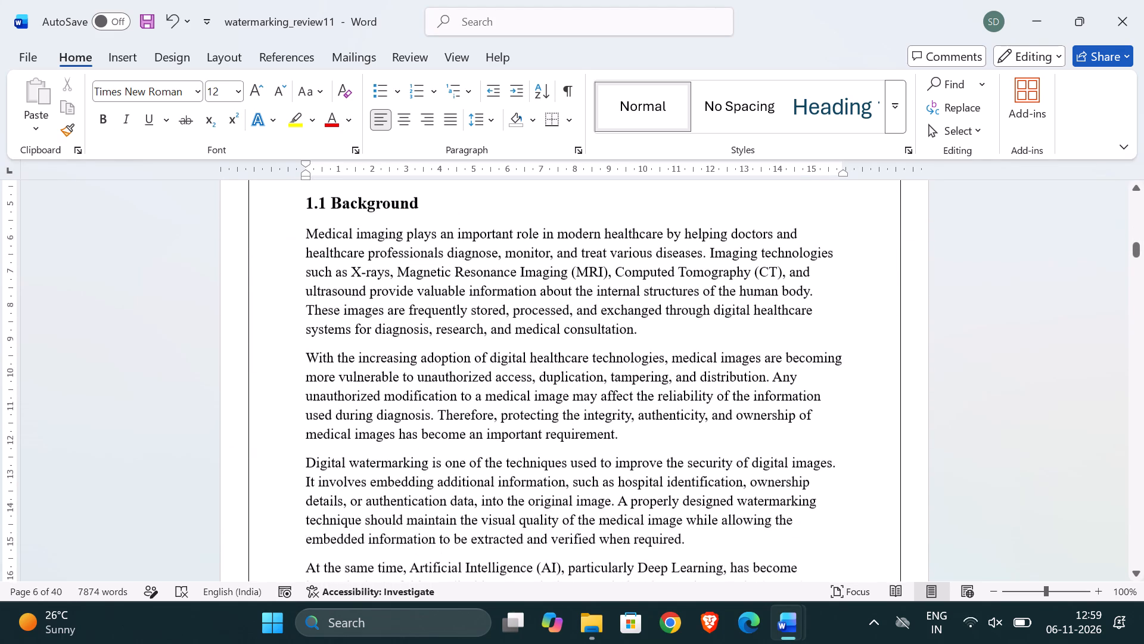
key("Up")
key("Up")
key("Up")
key("Up")
key("Up")
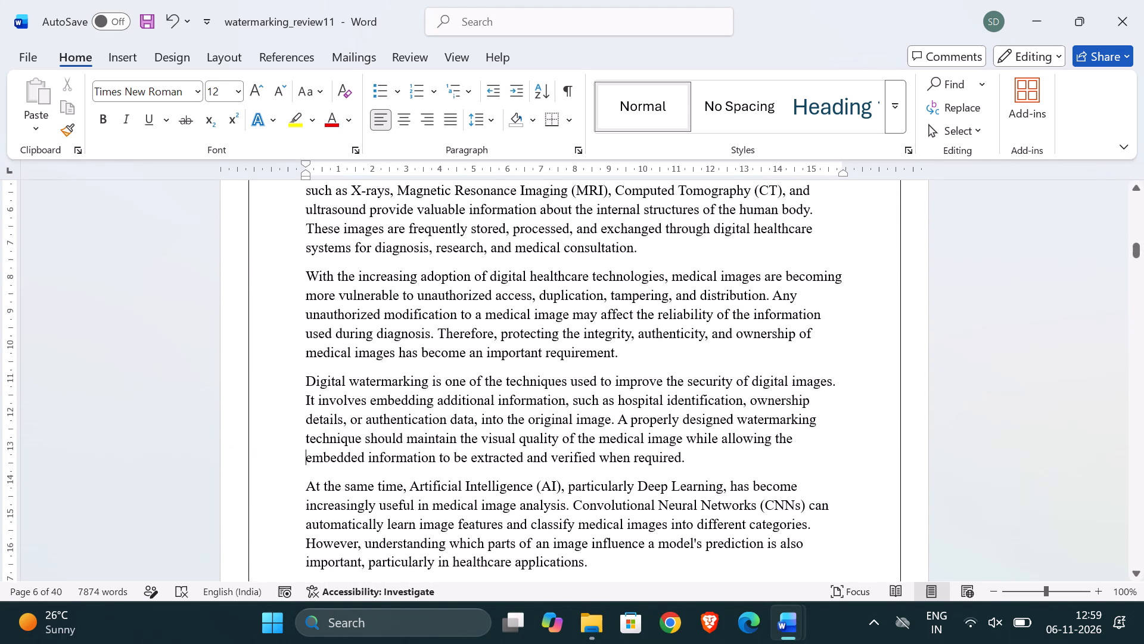
Justify all the body paragraphs of section 1.1 Background, stopping before the 1.2 Digital Watermarking in Medical Images heading.
key("Up")
key("Up")
key("Up")
key("Up")
key("Up")
key("Up")
key("Up")
key("Up")
key("Up")
key("Up")
key("Up")
key("Up")
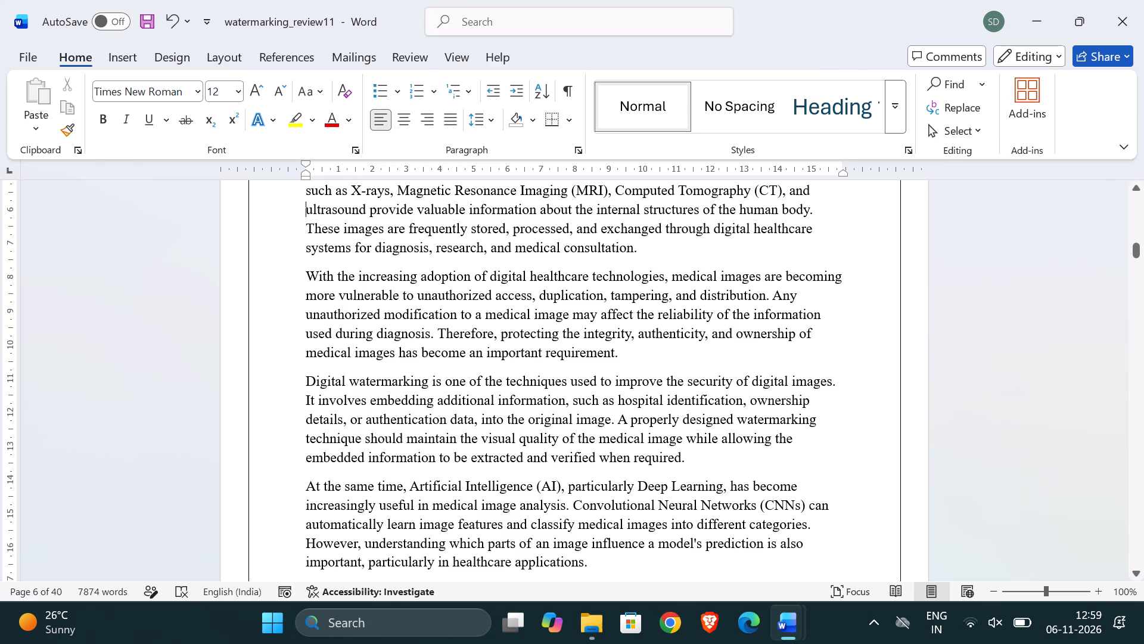
key("Up")
key("Up")
key("Up")
key("Up")
key("Down")
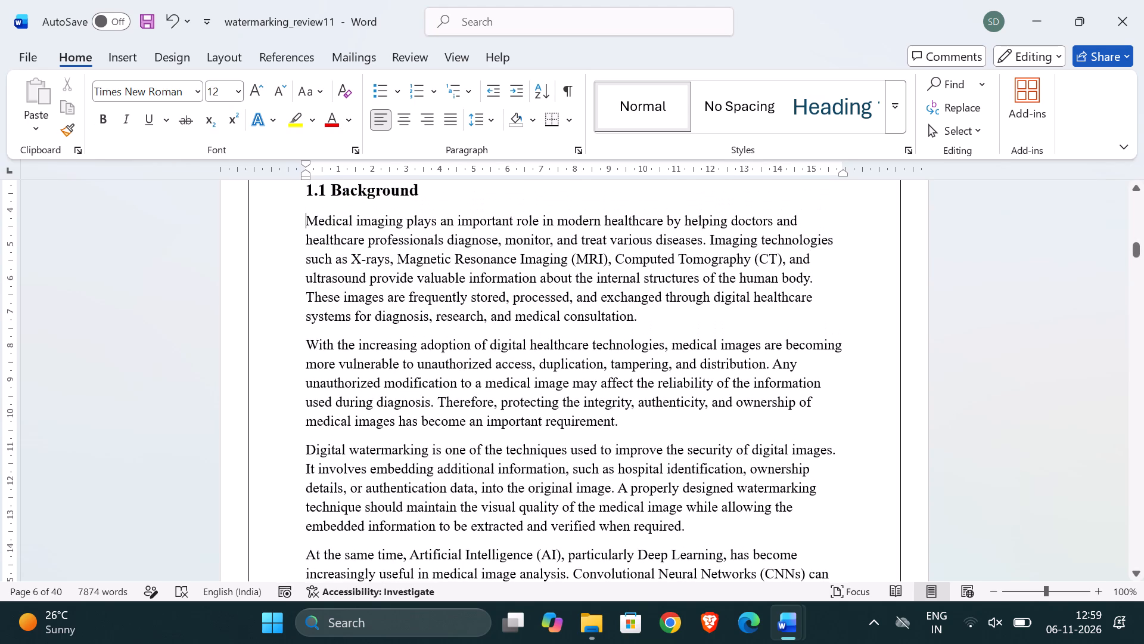
key("shift+Down")
key("shift+Down")
key("shift+Down")
key("shift+Down")
key("shift+Down")
key("shift+Down")
key("shift+Down")
key("shift+Down")
key("shift+Down")
key("shift+Down")
key("shift+Down")
key("shift+Down")
key("shift+Down")
key("shift+Down")
key("shift+Down")
key("shift+Down")
key("shift+Down")
key("shift+Down")
key("shift+Down")
key("shift+Down")
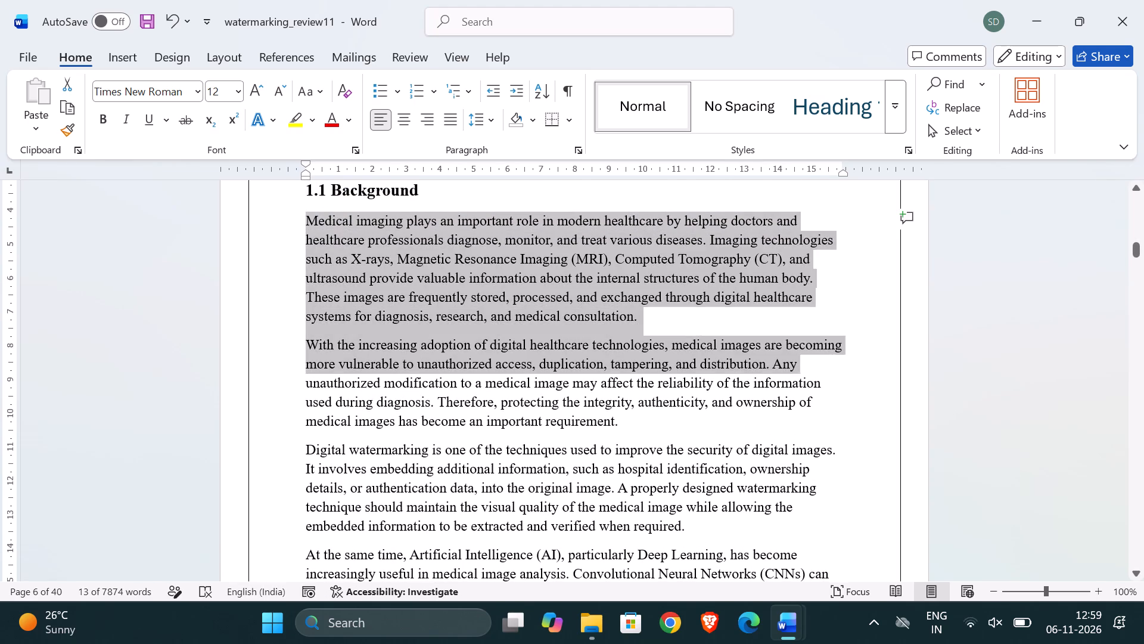
key("shift+Down")
key("shift+Down")
key("shift+Up")
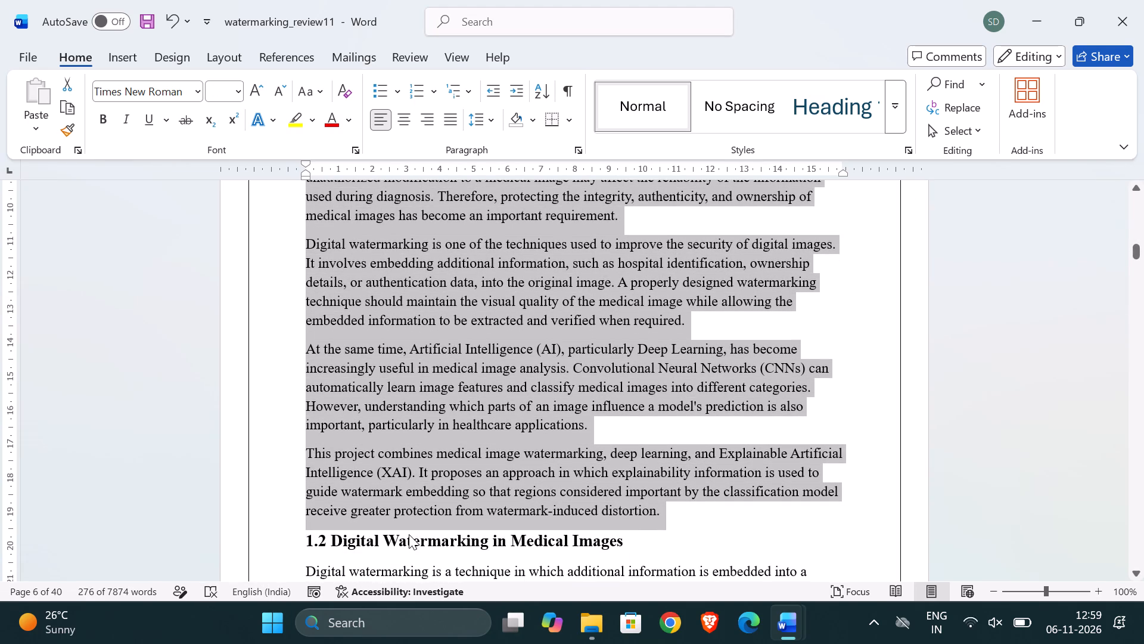
left_click(453, 115)
left_click(596, 323)
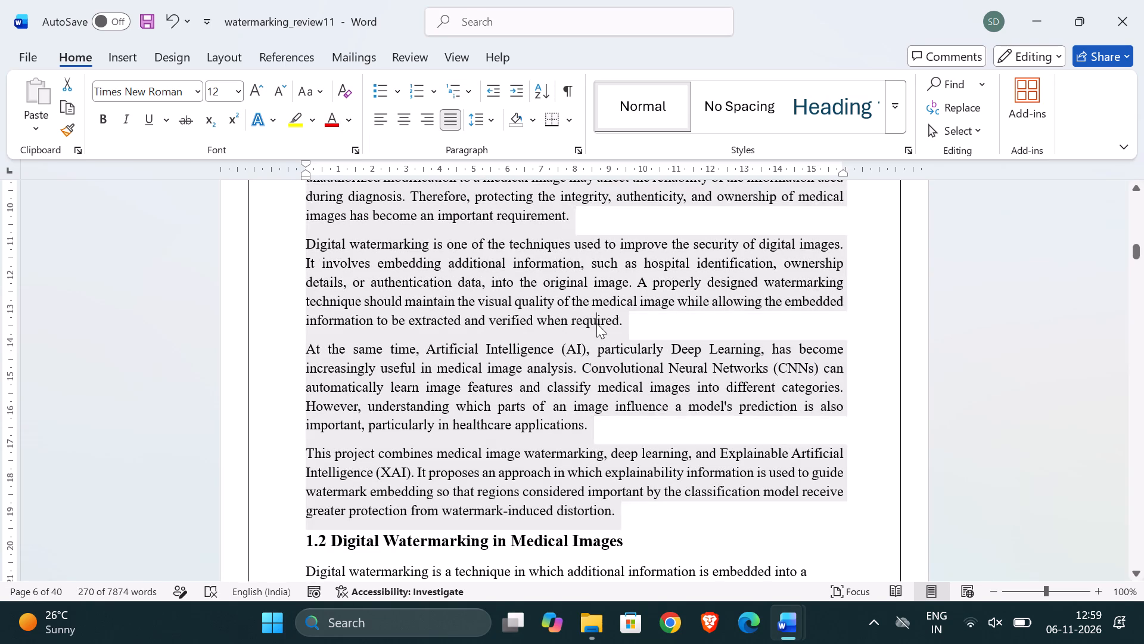
Review the alignment of the section 1.1 Background paragraphs from the INTRODUCTION heading through to the start of section 1.2.
key("Up")
key("Up")
key("Up")
key("Up")
key("Up")
key("Up")
key("Up")
key("Up")
key("Up")
key("Up")
key("Up")
key("Up")
key("Up")
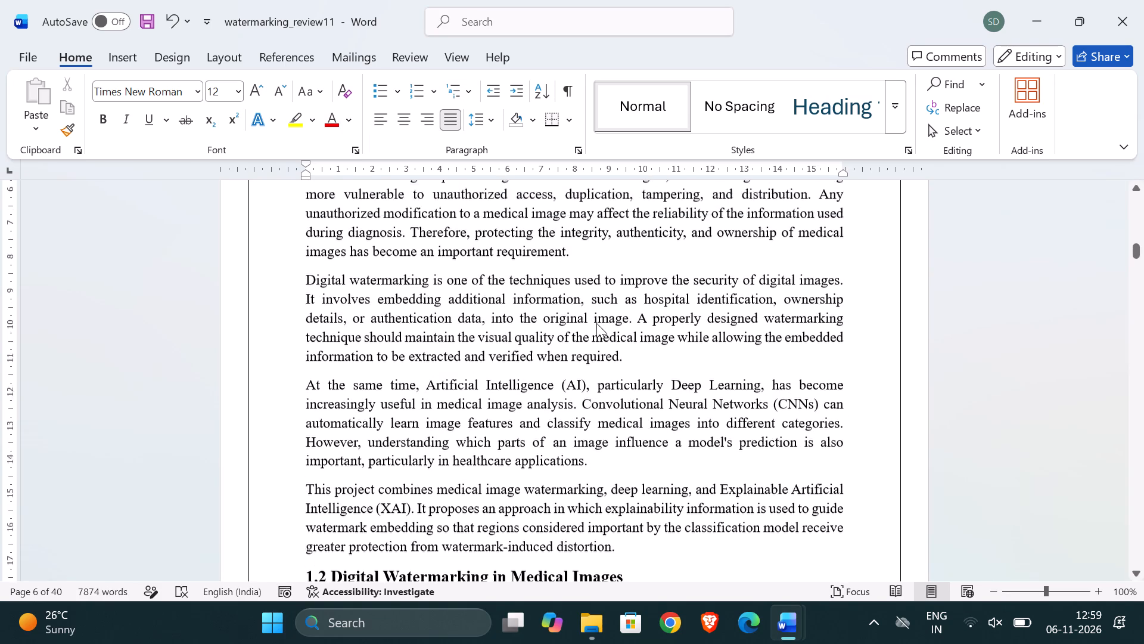
key("Up")
key("Up")
key("Up")
key("Up")
key("Up")
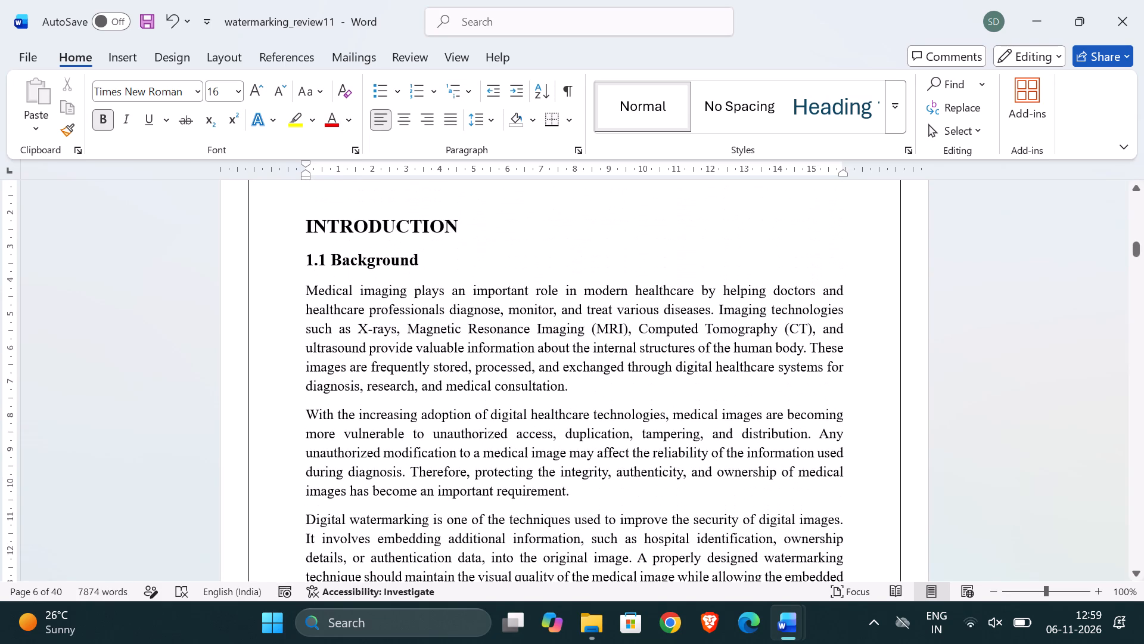
key("Down")
key("Down")
key("Down")
key("Down")
key("Down")
key("Down")
key("Down")
key("Down")
key("Down")
key("Down")
key("Down")
key("Down")
key("Down")
key("Down")
key("Down")
key("Down")
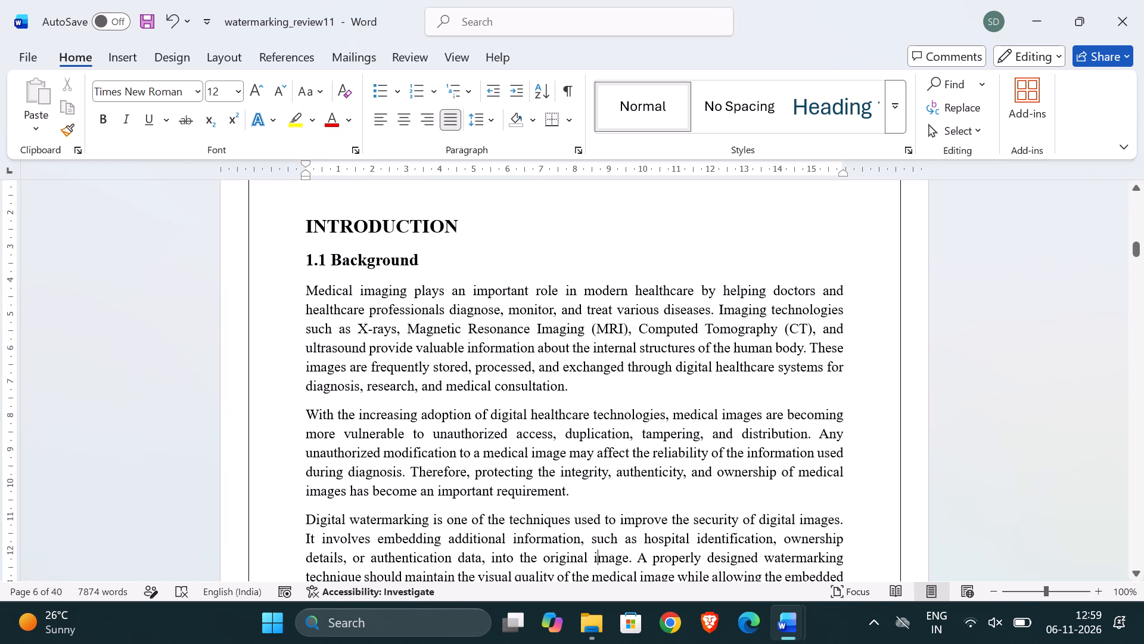
key("Down")
key("Down")
key("Down")
key("Down")
key("Down")
key("Down")
key("Down")
key("Down")
key("Down")
key("Down")
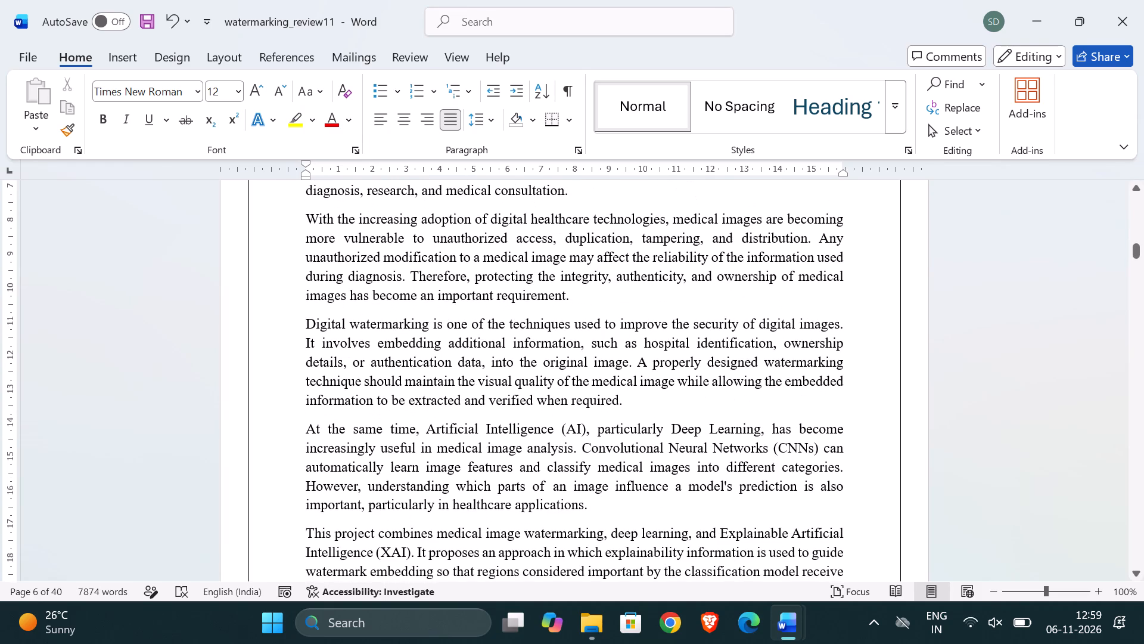
key("Down")
key("Down")
key("Down")
key("Down")
key("Down")
key("Down")
key("Down")
key("Down")
key("Down")
key("Down")
key("Down")
key("Up")
key("Up")
key("Up")
key("Up")
key("Up")
key("Up")
key("Up")
key("Up")
key("Up")
key("Up")
key("Up")
key("Up")
key("Up")
key("Up")
key("Up")
key("Up")
key("Up")
key("Up")
key("Up")
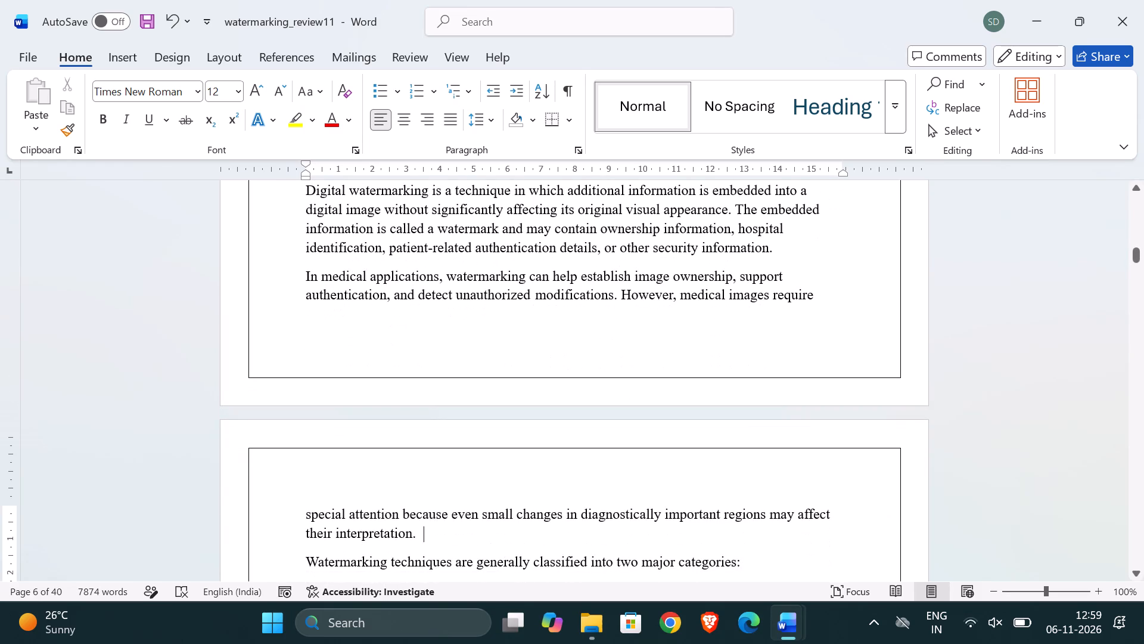
Examine the alignment of the body paragraphs from the end of section 1.1 through section 1.2 Digital Watermarking in Medical Images.
key("Down")
key("Down")
key("Down")
key("Down")
key("Down")
key("Down")
key("Down")
key("Down")
key("Down")
key("Down")
key("Down")
key("Down")
key("Down")
key("Down")
key("Down")
key("Down")
key("Down")
key("Down")
key("Down")
key("Down")
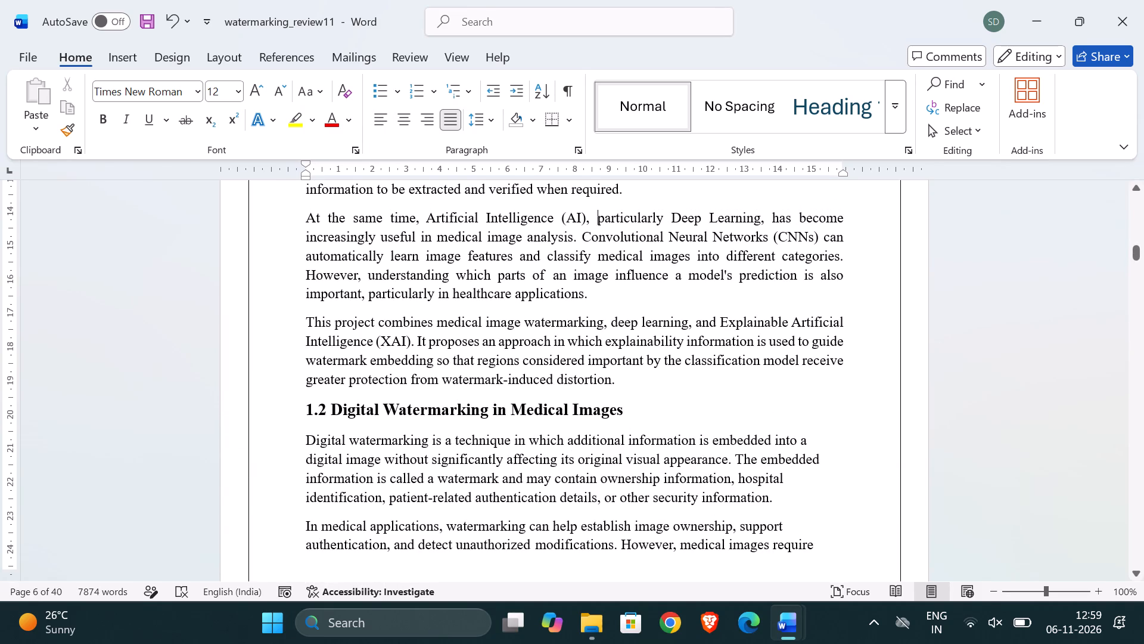
key("Down")
key("Down")
key("Down")
key("Down")
key("Down")
key("Down")
key("Down")
key("Down")
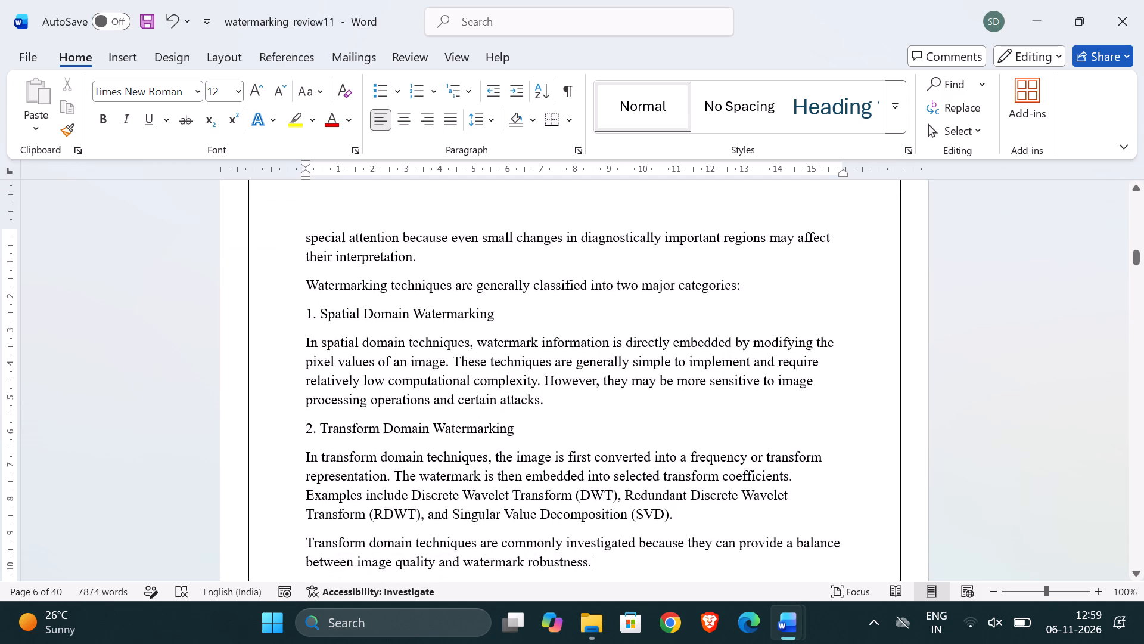
key("Down")
key("Down")
key("Down")
key("Down")
key("Down")
key("Down")
key("Down")
key("Down")
key("Down")
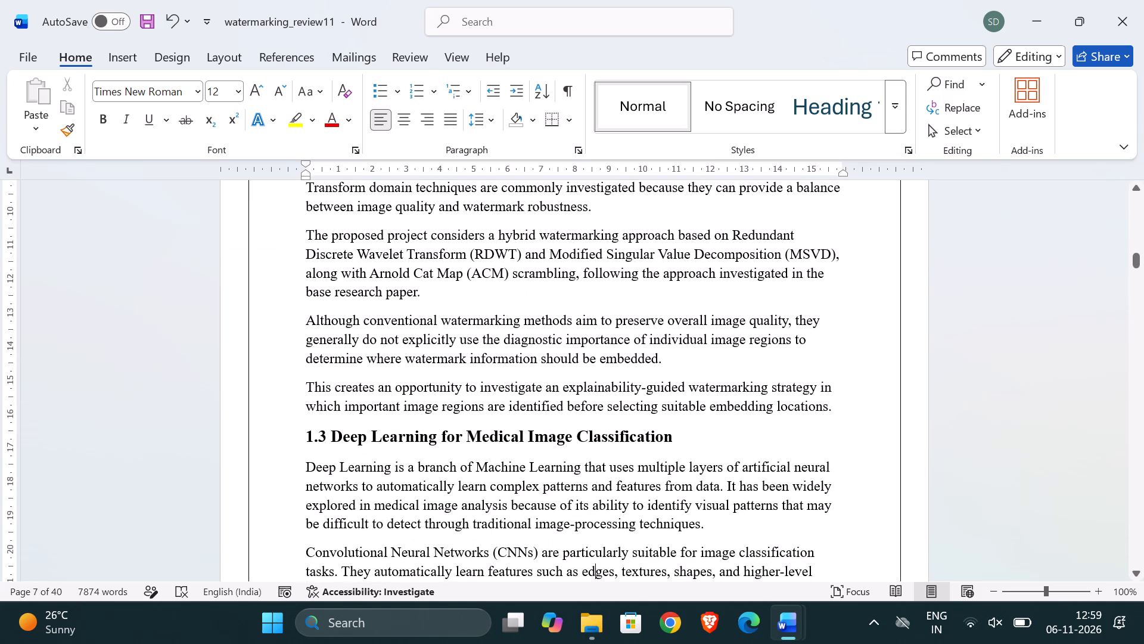
Examine section 1.3 Deep Learning for Medical Image Classification, including the numbered CNN working process list, through to the 1.4 heading.
key("Down")
key("Down")
key("Down")
key("Down")
key("Down")
key("Down")
key("Down")
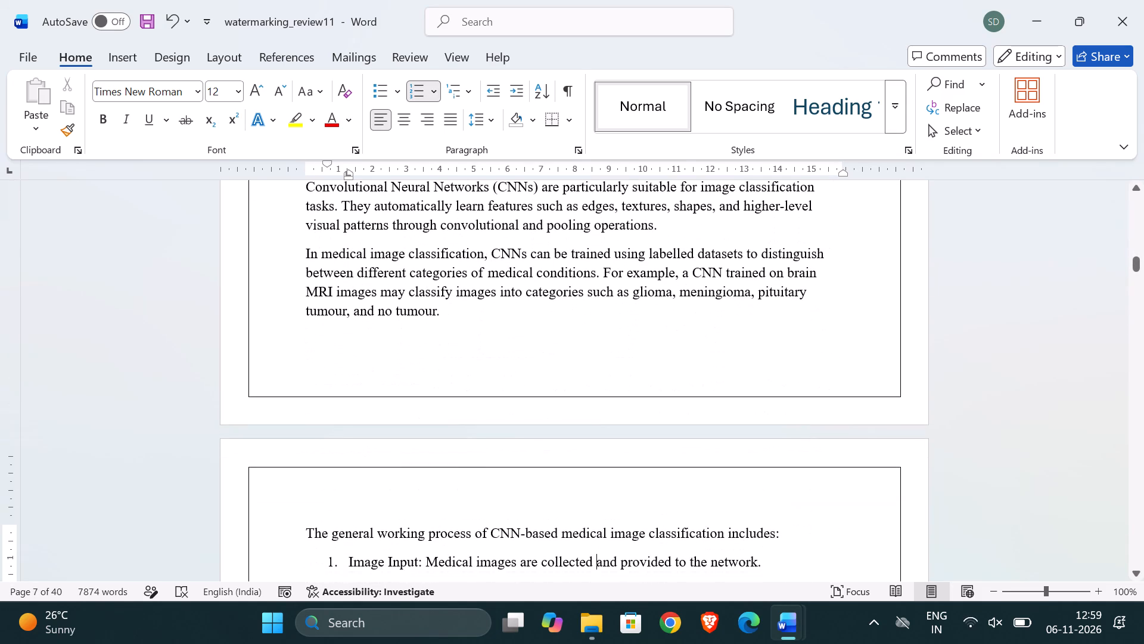
key("Down")
key("Down")
key("Down")
key("Down")
key("Down")
key("Down")
key("Down")
key("Down")
key("Down")
key("Down")
key("Down")
key("Down")
key("Down")
key("Down")
key("Down")
key("Down")
key("Down")
key("Down")
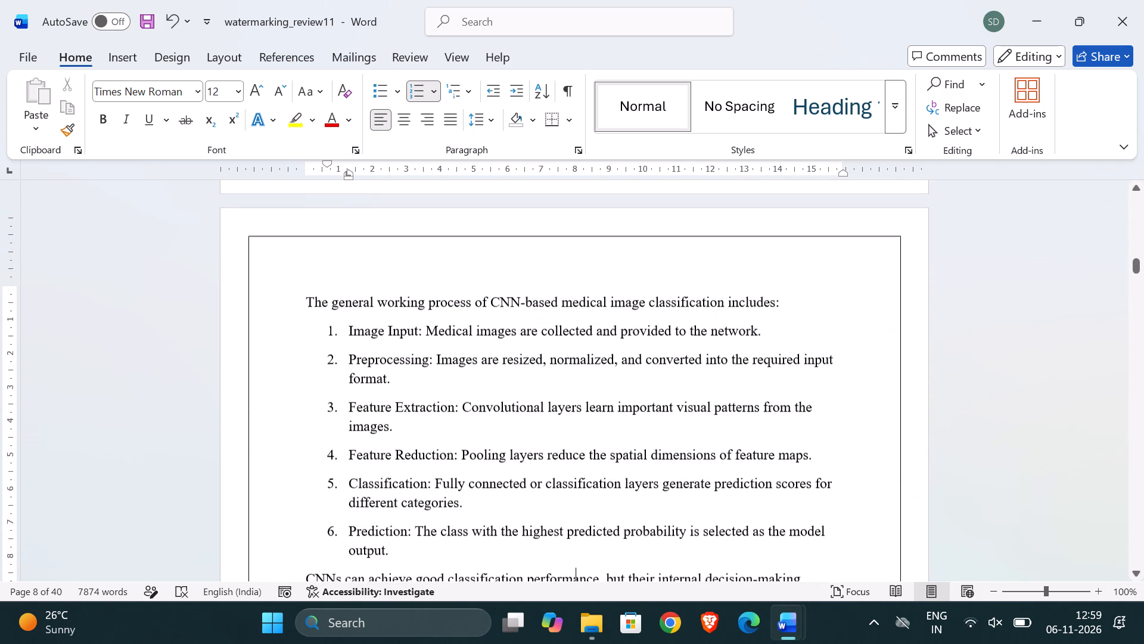
key("Down")
key("Down")
key("Down")
key("Down")
key("Down")
key("Down")
key("Down")
key("Down")
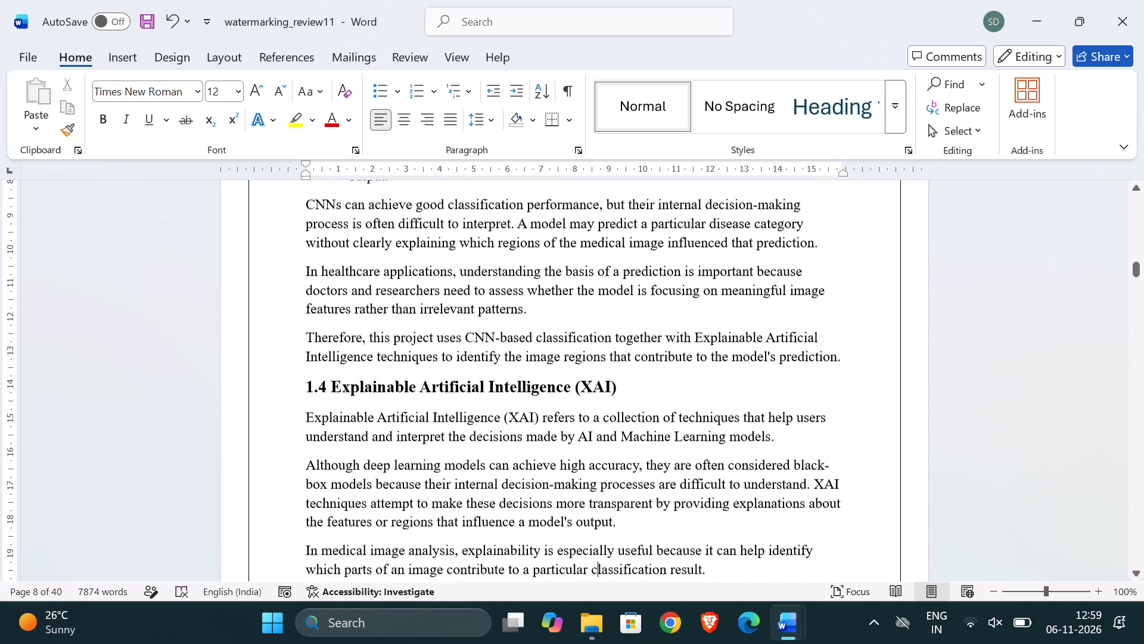
Examine the section 1.4 Explainable Artificial Intelligence (XAI) paragraphs and the Grad-CAM heatmap text that follows.
key("Down")
key("Down")
key("Down")
key("Down")
key("Down")
key("Down")
key("Down")
key("Down")
key("Down")
key("Down")
key("Down")
key("Down")
key("Down")
key("Down")
key("Down")
key("Down")
key("Down")
key("Down")
key("Down")
key("Down")
key("Down")
key("Down")
key("Down")
key("Down")
key("Down")
key("Down")
key("Down")
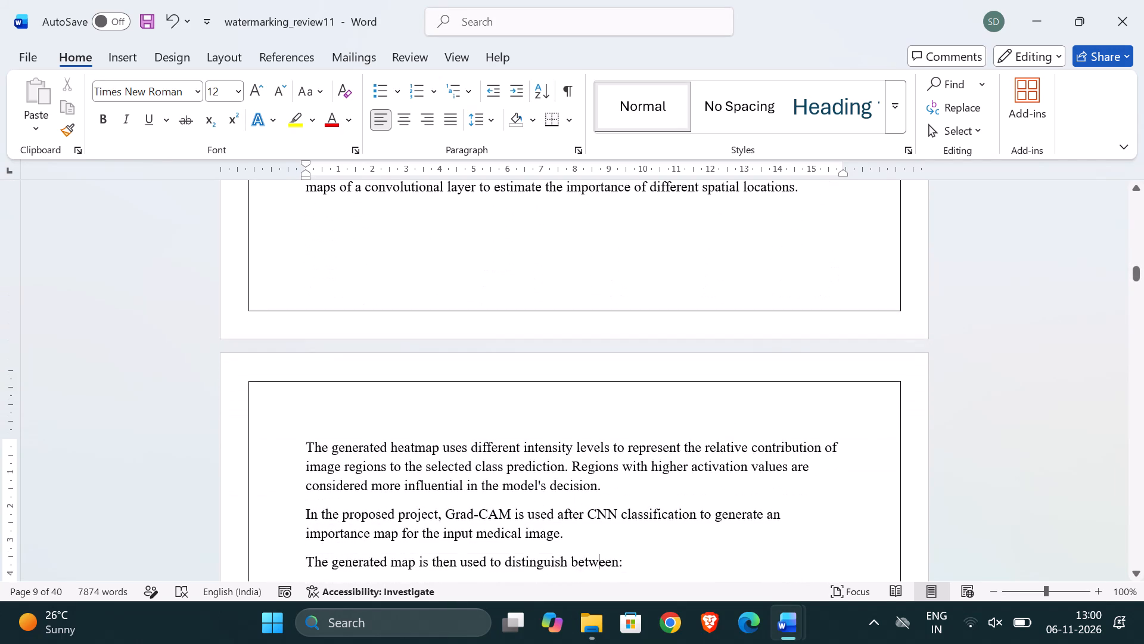
Examine the remaining Chapter 1 text on the project's motivation, down through the numbered list of major motivations.
key("Down")
key("Down")
key("Down")
key("Down")
key("Down")
key("Down")
key("Down")
key("Down")
key("Down")
key("Down")
key("Down")
key("Down")
key("Down")
key("Down")
key("Down")
key("Down")
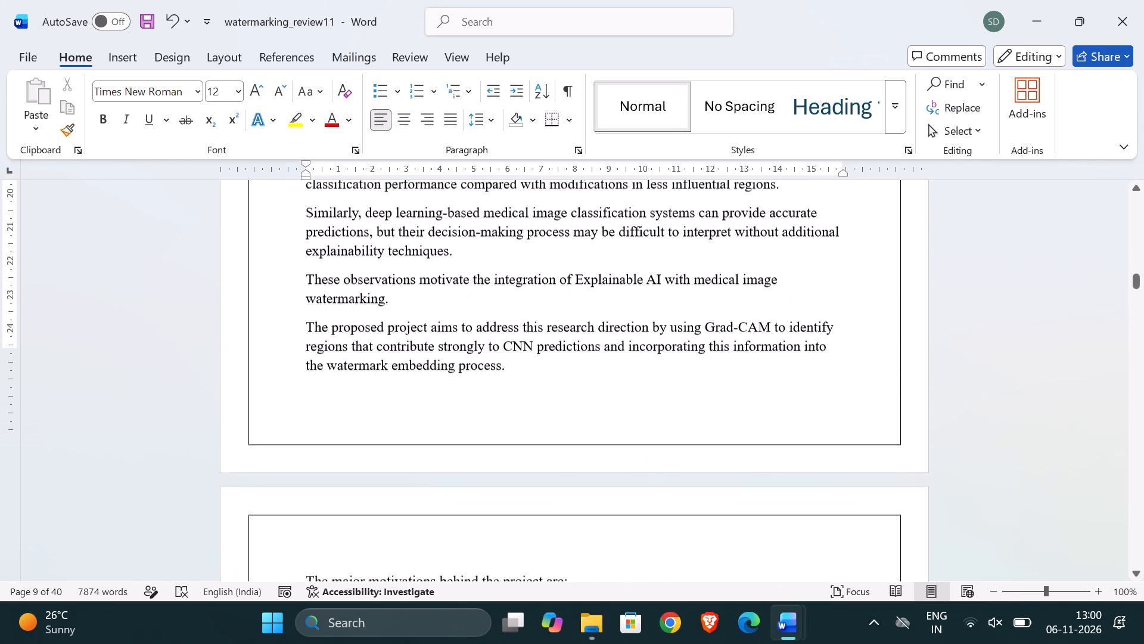
key("Down")
key("Down")
key("Down")
key("Down")
key("Down")
key("Down")
key("Down")
key("Down")
key("Down")
key("Down")
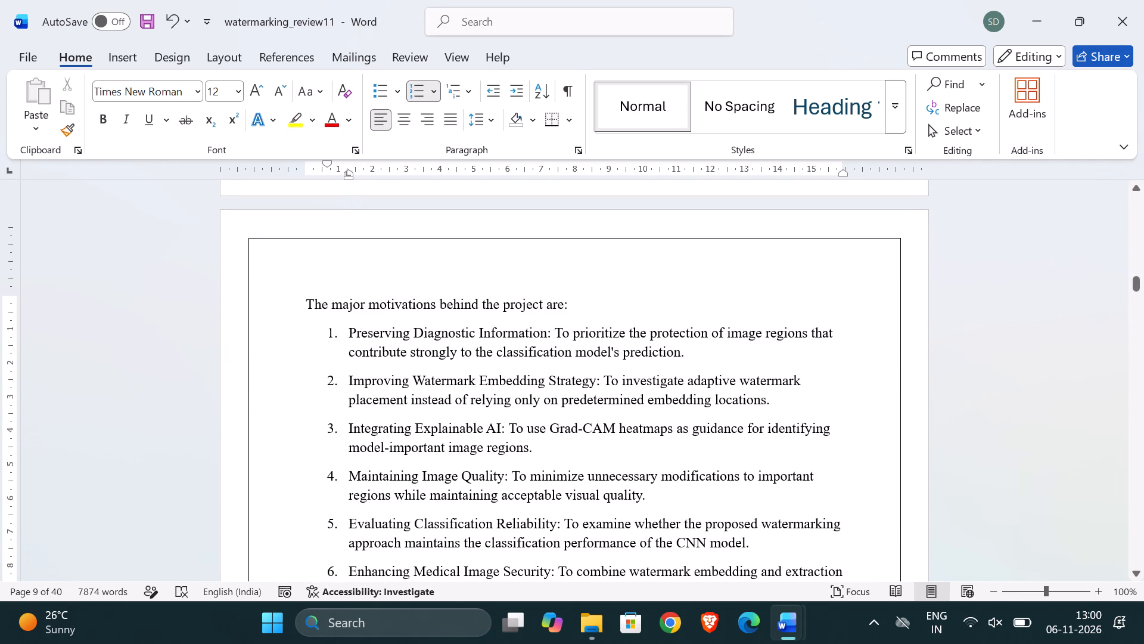
key("Down")
key("Down")
key("Down")
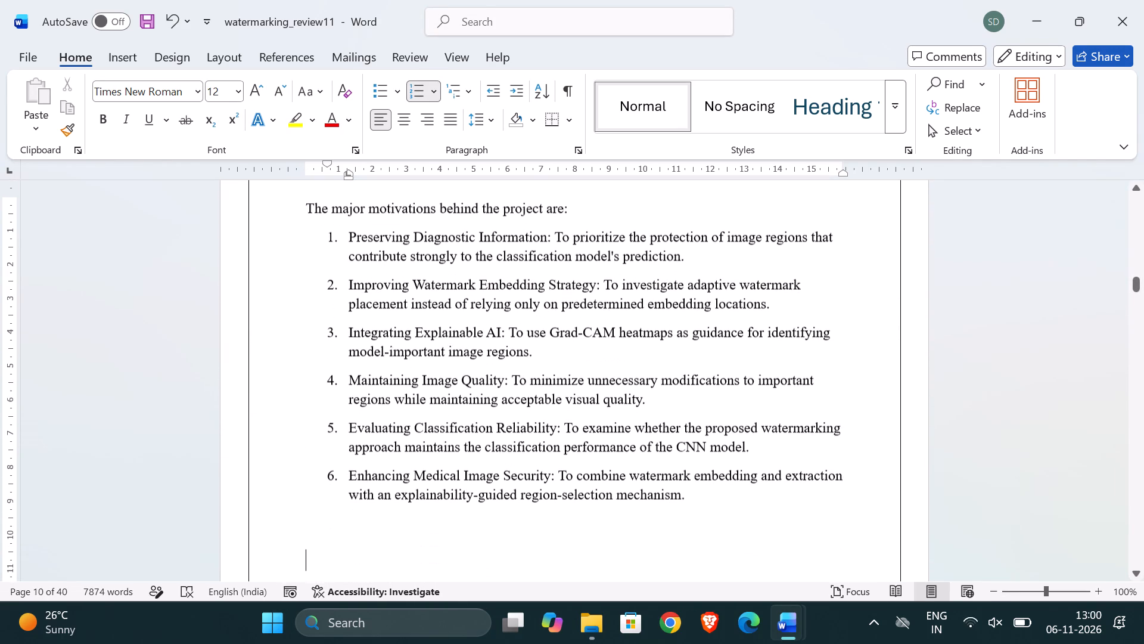
Check the blank space after the motivations list through to the PROBLEM STATEMENT AND OBJECTIVES heading and section 2.1 Problem Statement.
key("Down")
key("Down")
key("Down")
key("Down")
key("Down")
key("Down")
key("Down")
key("Down")
key("Down")
key("Down")
key("Down")
key("Down")
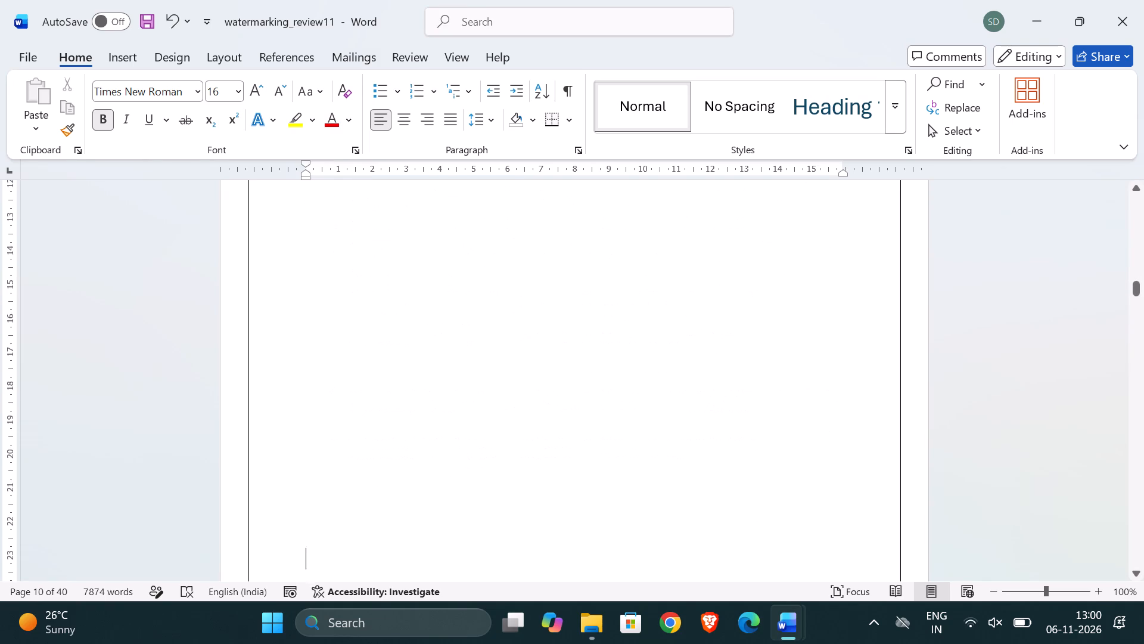
key("Down")
key("Down")
key("Down")
key("Down")
key("Down")
key("Down")
key("Down")
key("Down")
key("Down")
key("Down")
key("Down")
key("Down")
key("Down")
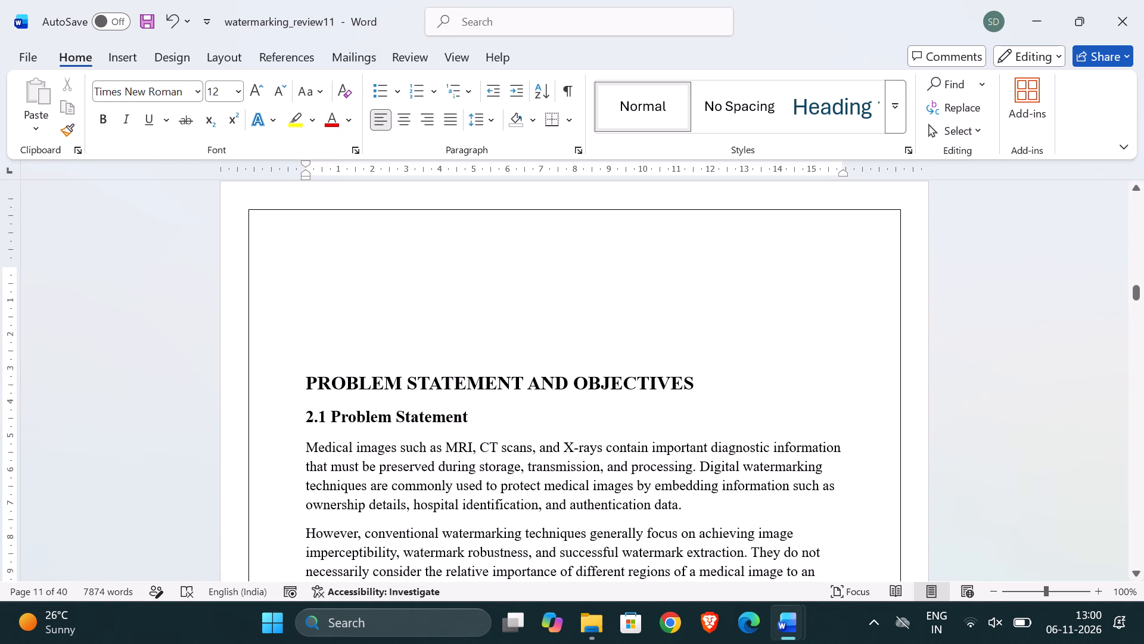
Examine the section 2.1 Problem Statement paragraphs, from conventional watermarking techniques down to the proposed approach's aims.
key("Down")
key("Down")
key("Down")
key("Down")
key("Down")
key("Down")
key("Down")
key("Down")
key("Down")
key("Down")
key("Down")
key("Down")
key("Down")
key("Down")
key("Down")
key("Down")
key("Down")
key("Down")
key("Down")
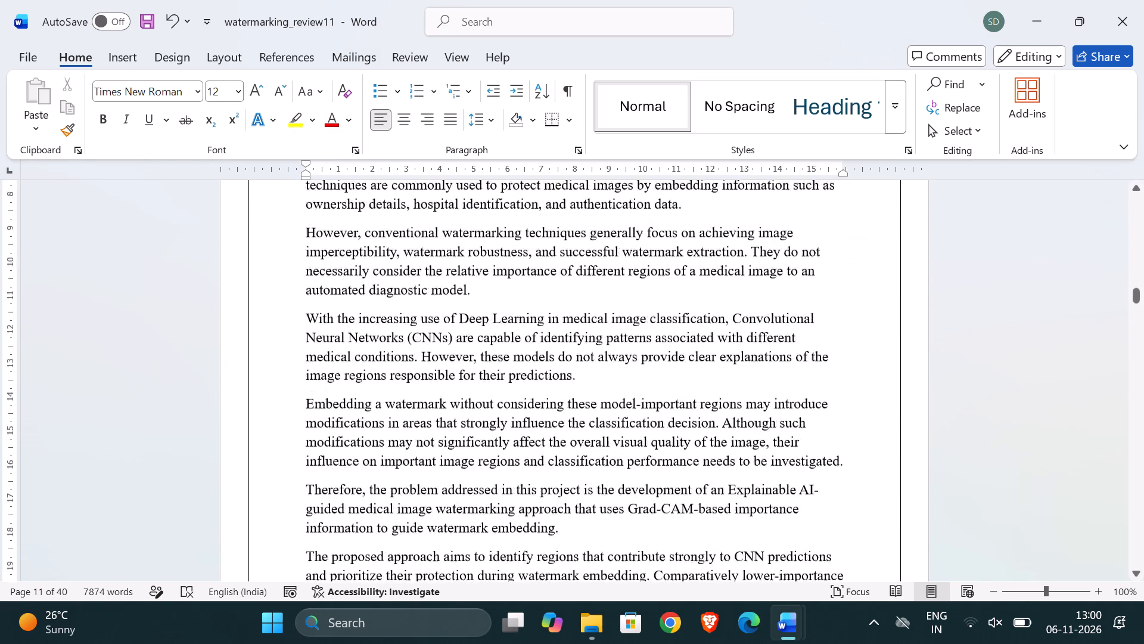
Check the end of section 2.1 and the opening of section 2.2 Existing System, down to its bulleted techniques.
key("Down")
key("Down")
key("Down")
key("Down")
key("Down")
key("Down")
key("Down")
key("Down")
key("Down")
key("Down")
key("Down")
key("Down")
key("Down")
key("Down")
key("Down")
key("Down")
key("Down")
key("Down")
key("Down")
key("Down")
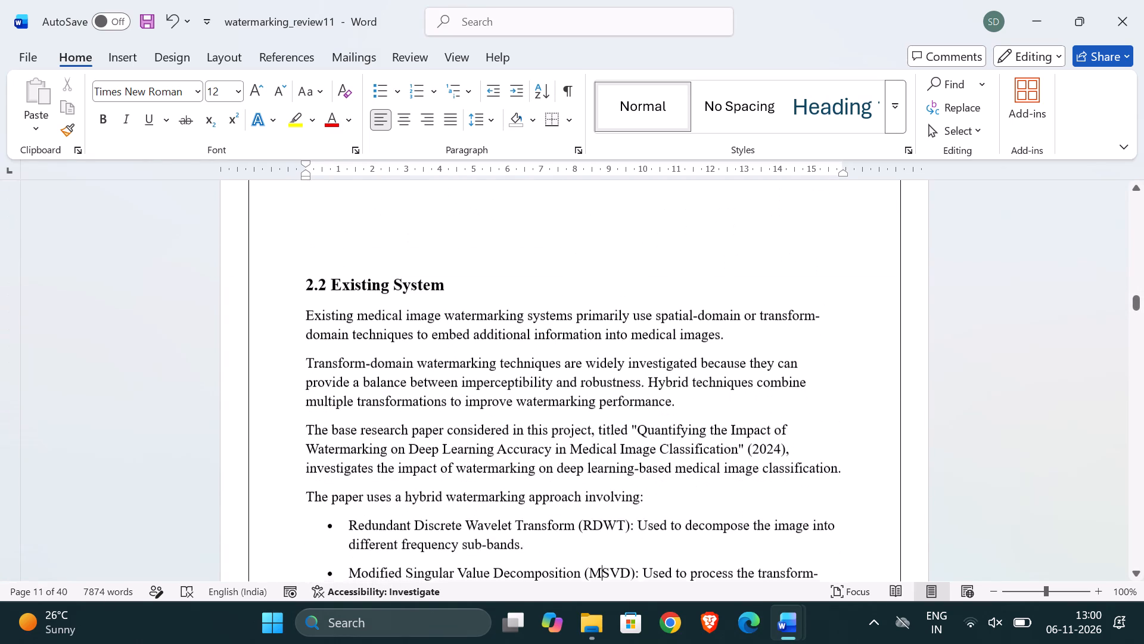
Examine the rest of section 2.2, covering the RDWT, MSVD and Arnold Cat Map bullets and the closing Grad-CAM paragraph.
key("Down")
key("Down")
key("Down")
key("Down")
key("Down")
key("Down")
key("Down")
key("Down")
key("Down")
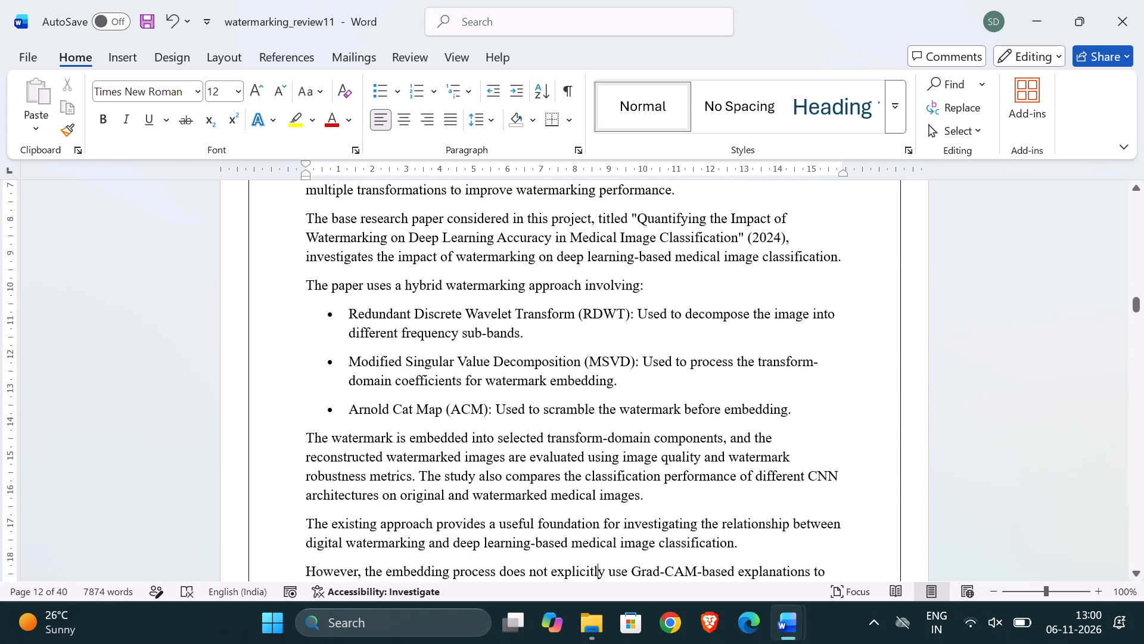
key("Down")
key("Down")
key("Down")
key("Down")
key("Down")
key("Down")
key("Down")
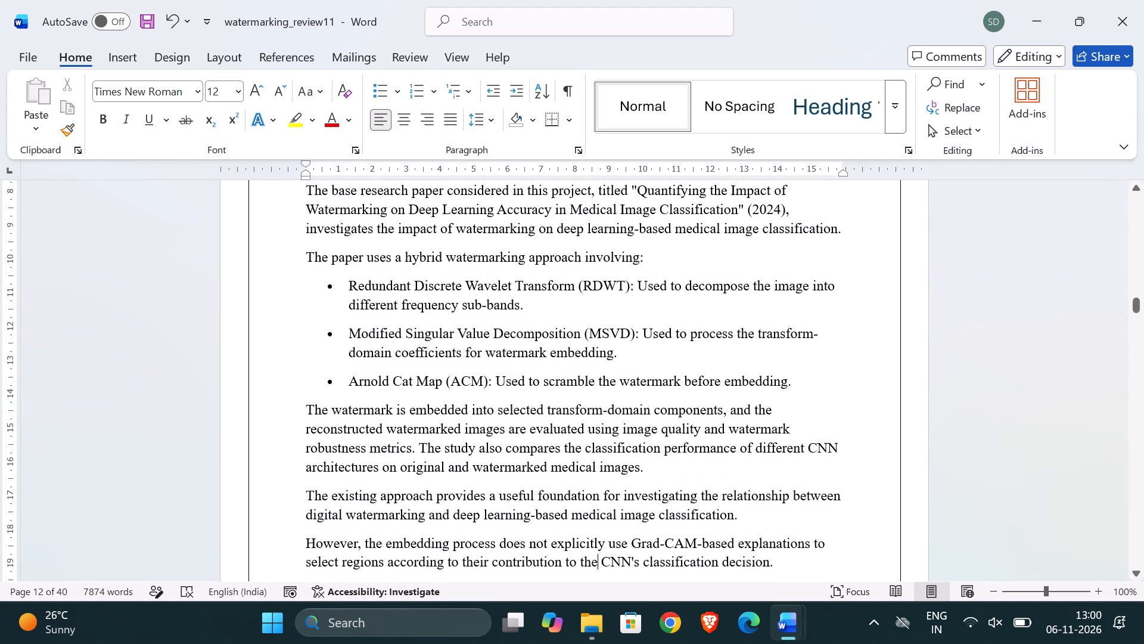
Examine the numbered limitations of the existing system across the page break, down to Limited Region-Level Distortion Analysis.
key("Down")
key("Down")
key("Down")
key("Down")
key("Down")
key("Down")
key("Down")
key("Down")
key("Down")
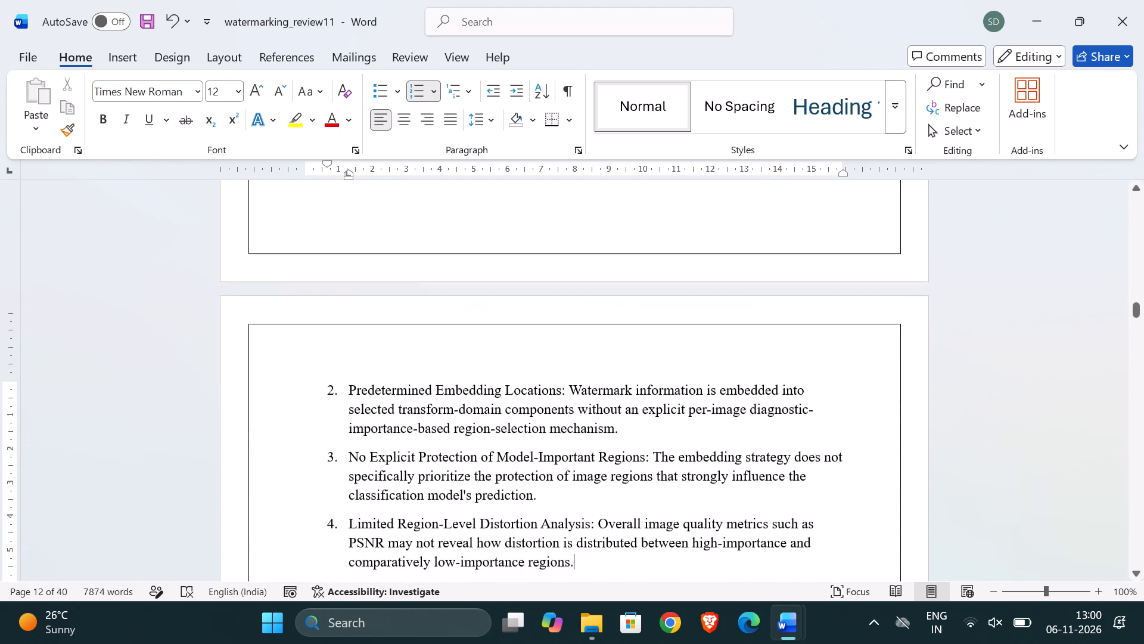
Examine the remaining limitations text and section 2.4 Objectives of the Project, through the fourth specific objective.
key("Down")
key("Down")
key("Down")
key("Down")
key("Down")
key("Down")
key("Down")
key("Down")
key("Down")
key("Down")
key("Down")
key("Down")
key("Down")
key("Down")
key("Down")
key("Down")
key("Down")
key("Down")
key("Down")
key("Down")
key("Down")
key("Down")
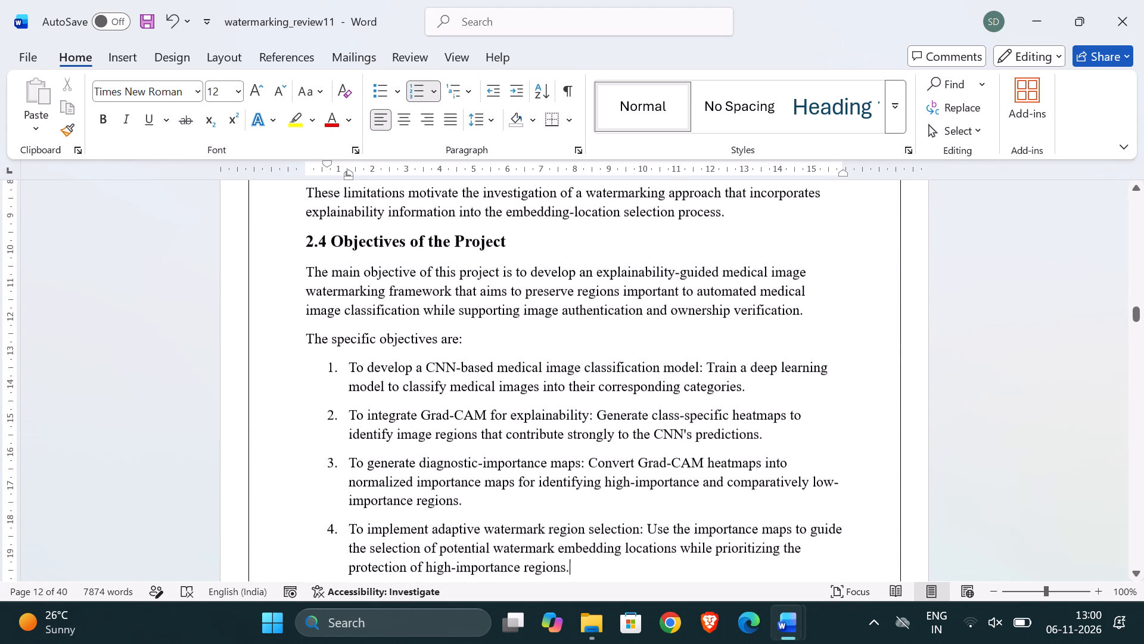
Examine the specific objectives from hybrid transform-domain watermarking onward, including the page break before the seventh objective.
key("Down")
key("Down")
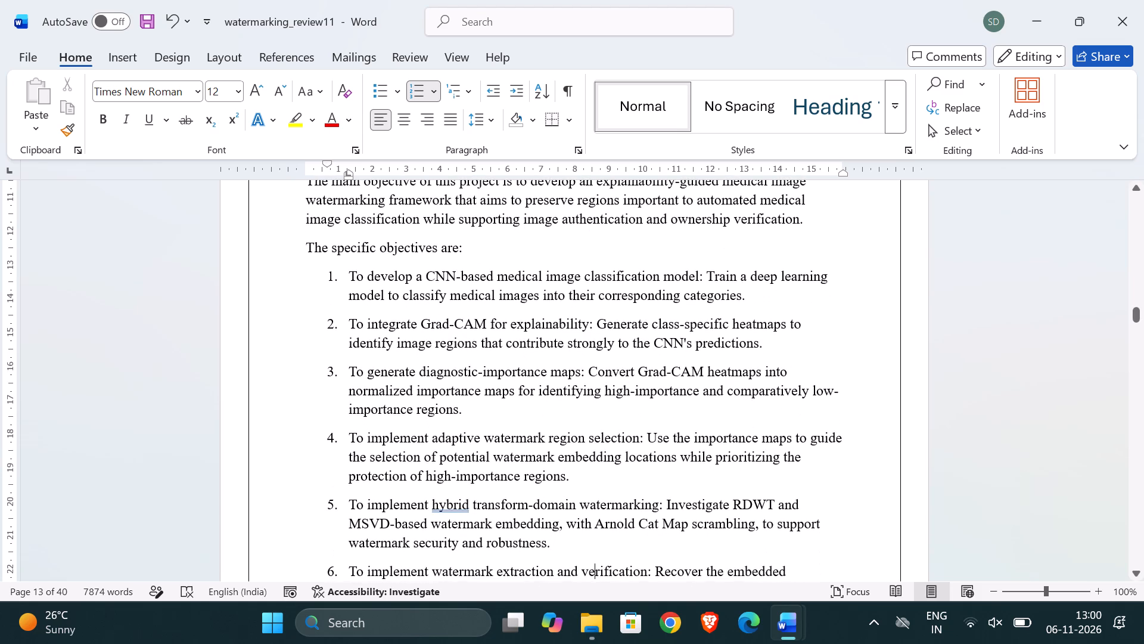
key("Down")
key("Down")
key("Down")
key("Down")
key("Down")
key("Down")
key("Down")
key("Down")
key("Down")
key("Down")
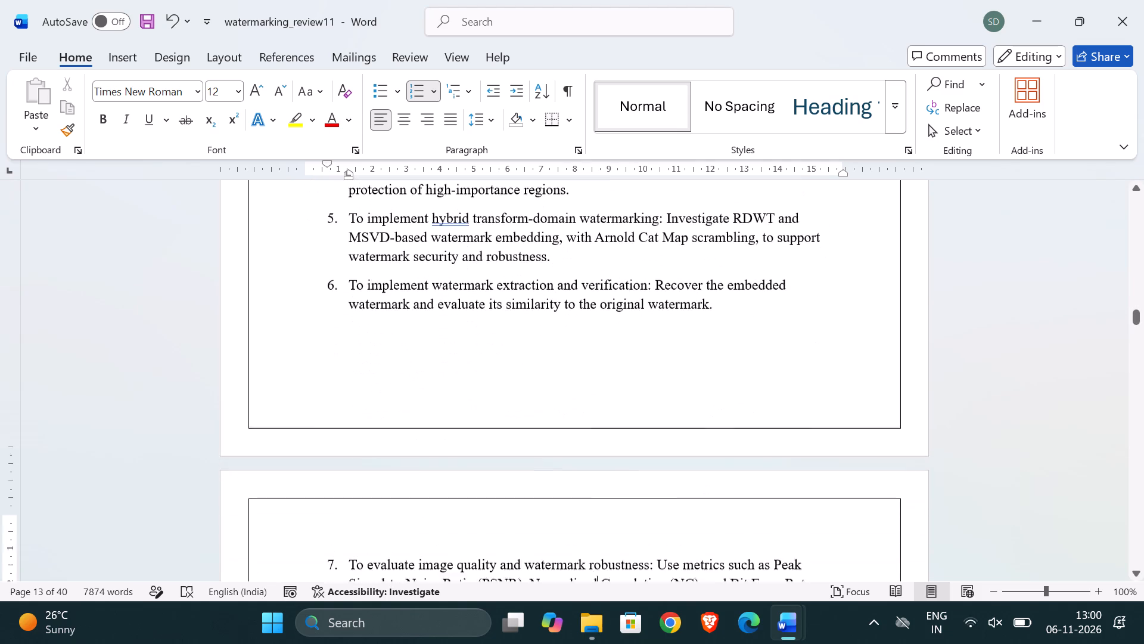
Examine the last objectives and section 2.5 Research Contribution, down to the Region-Level Distortion Evaluation item.
key("Down")
key("Down")
key("Down")
key("Down")
key("Down")
key("Down")
key("Down")
key("Down")
key("Down")
key("Down")
key("Down")
key("Down")
key("Down")
key("Down")
key("Down")
key("Down")
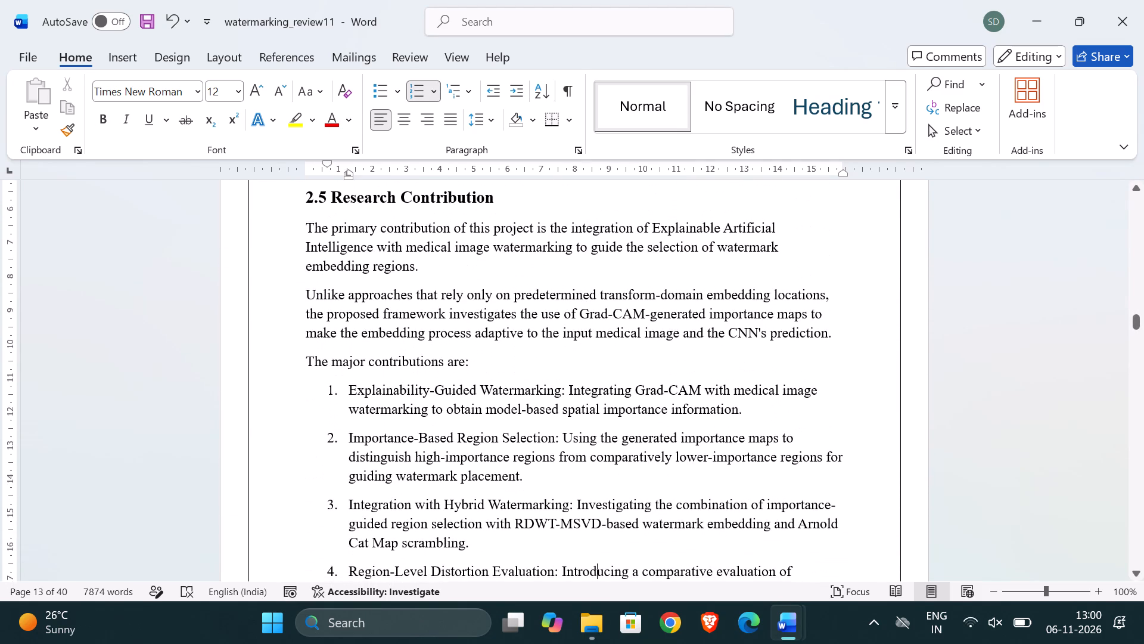
Examine the end of section 2.5 and the page transition to the Literature Survey heading and section 3.1.
key("Down")
key("Down")
key("Down")
key("Down")
key("Down")
key("Down")
key("Down")
key("Down")
key("Down")
key("Down")
key("Down")
key("Down")
key("Down")
key("Down")
Go back through the major contributions list to section 2.5 and place the cursor in the Research Contribution heading.
key("Up")
key("Up")
key("Up")
key("Up")
key("Up")
key("Up")
key("Up")
key("Up")
key("Up")
key("Up")
key("Up")
key("Up")
key("Up")
key("Up")
key("Up")
key("Up")
key("Up")
key("Up")
key("Up")
key("Up")
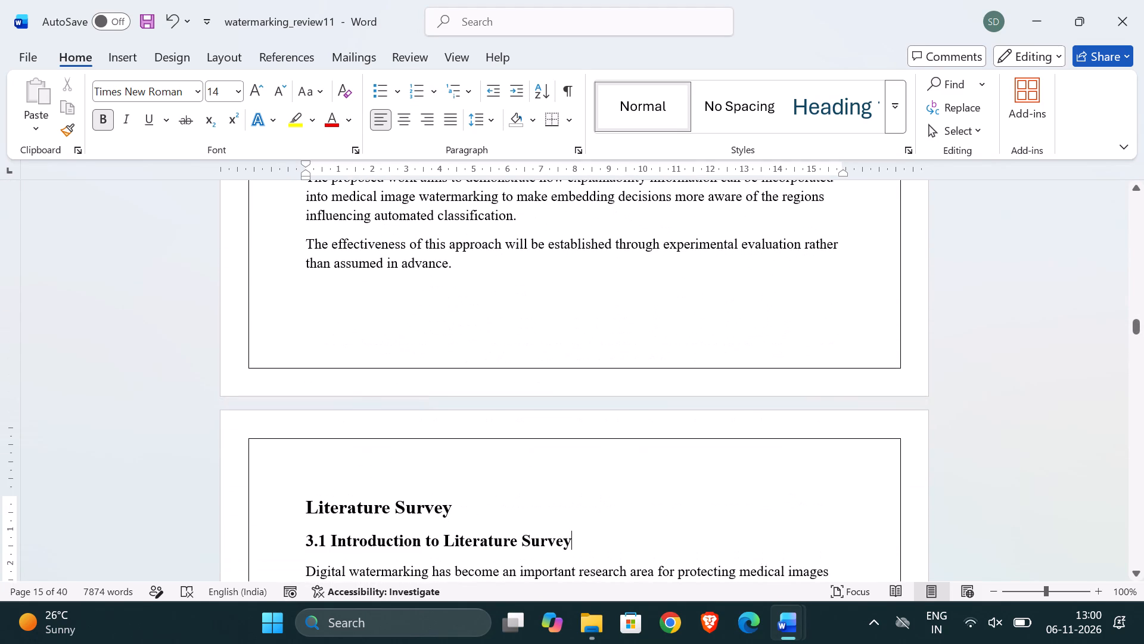
key("Up")
key("Up")
key("Up")
key("Up")
key("Up")
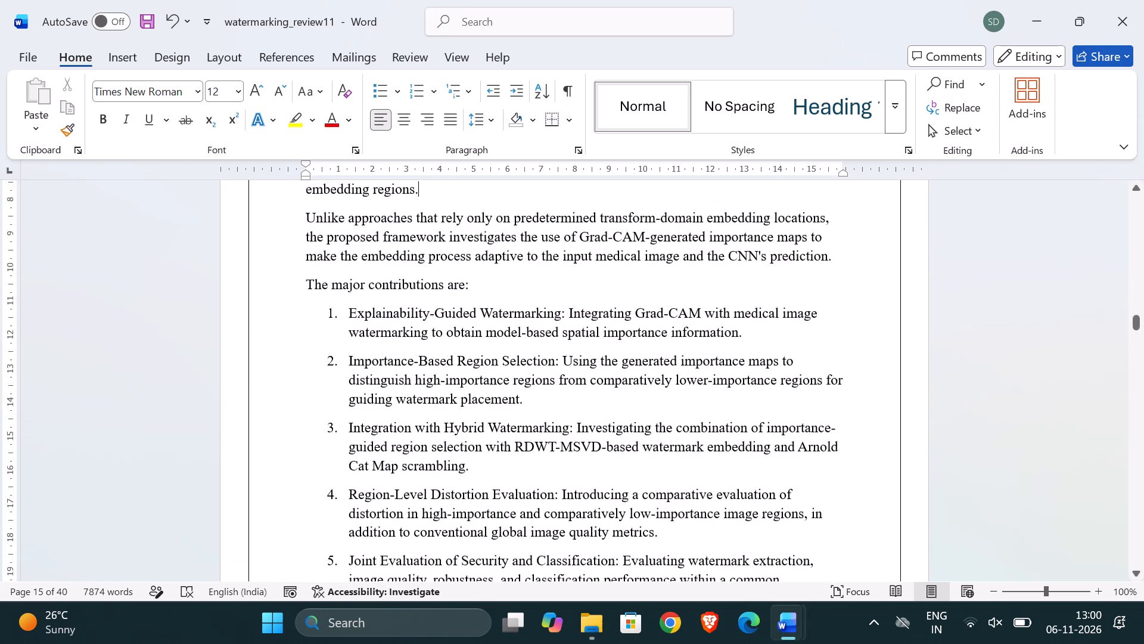
key("Up")
key("Up")
key("Up")
key("Up")
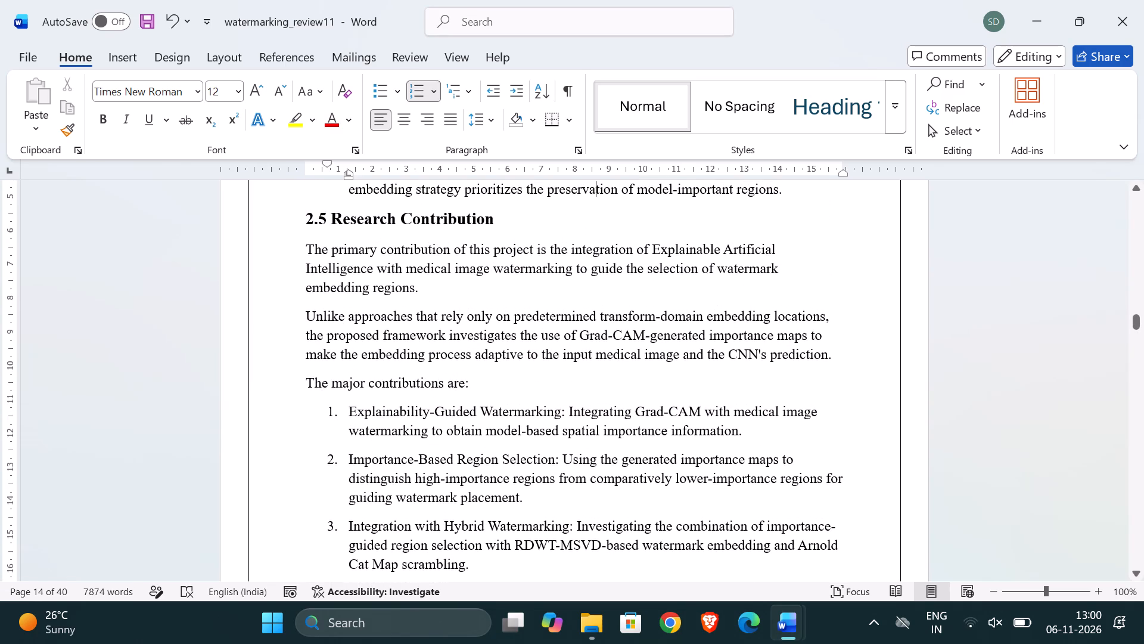
left_click(396, 230)
Change the section 2.5 heading from Research Contribution to Contributions.
key("BackSpace")
key("BackSpace")
key("BackSpace")
key("BackSpace")
key("BackSpace")
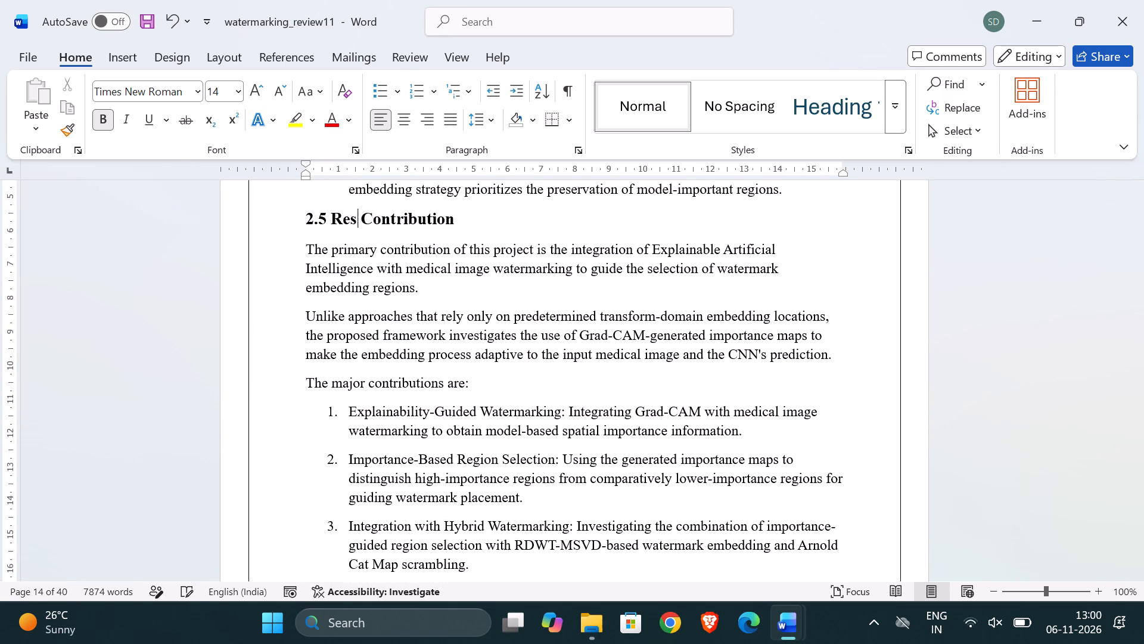
key("BackSpace")
key("BackSpace")
key("BackSpace")
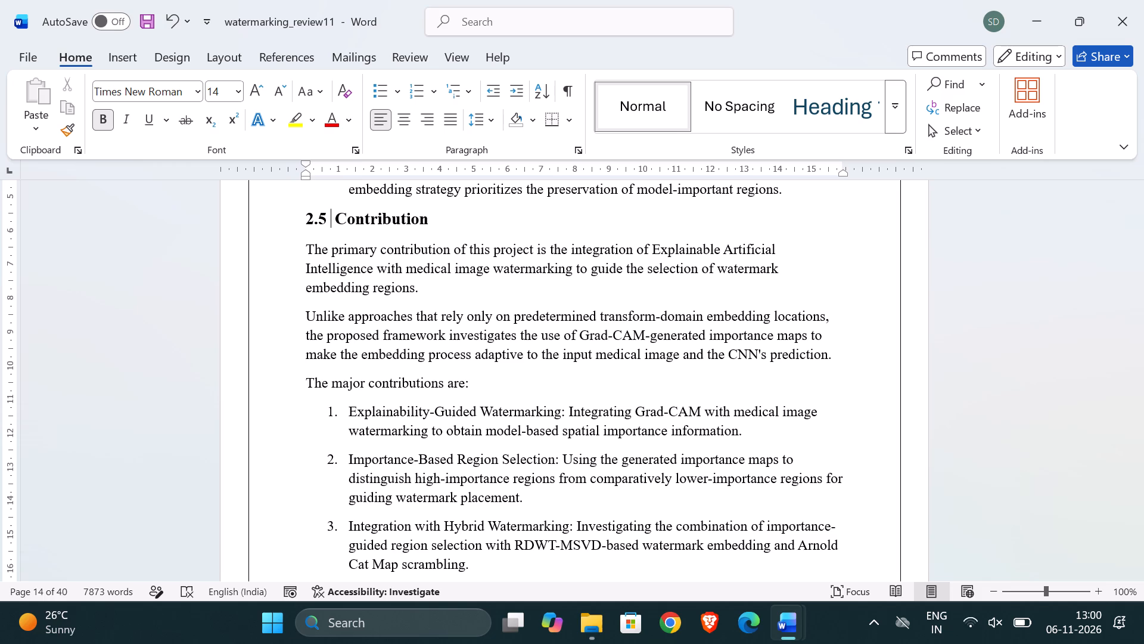
left_click(439, 217)
key("s")
Examine the rest of section 2.5, its closing paragraphs and the following page with the Literature Survey heading and section 3.1.
left_click(818, 308)
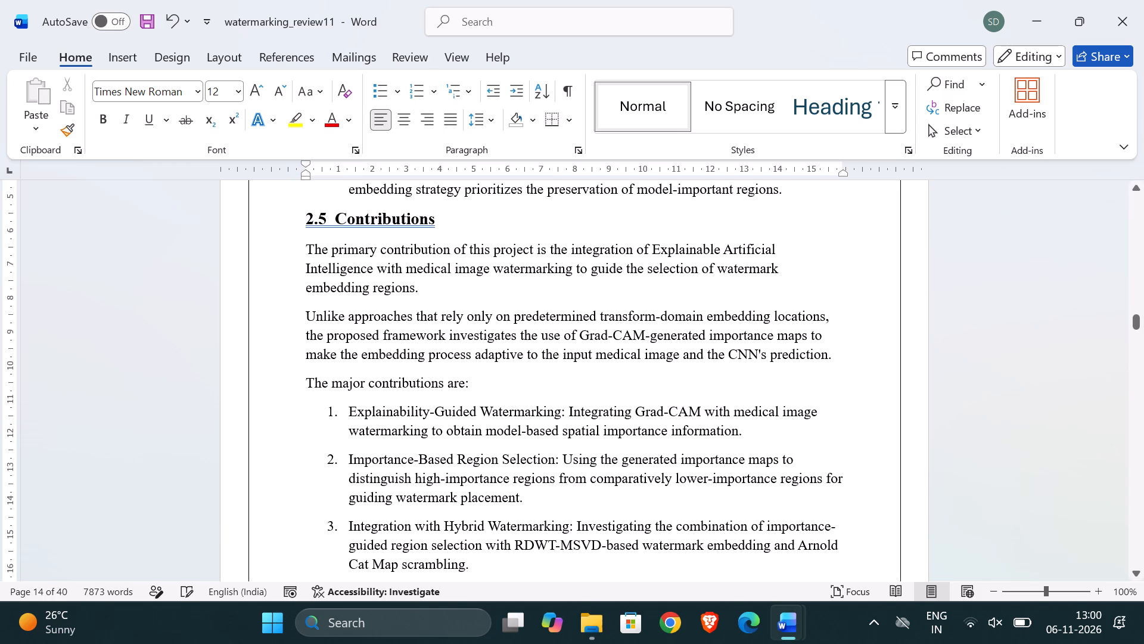
key("Down")
key("Down")
key("Down")
key("Down")
key("Down")
key("Down")
key("Down")
key("Down")
key("Down")
key("Down")
key("Down")
key("Down")
key("Down")
key("Down")
key("Down")
key("Down")
key("Down")
key("Down")
key("Down")
key("Down")
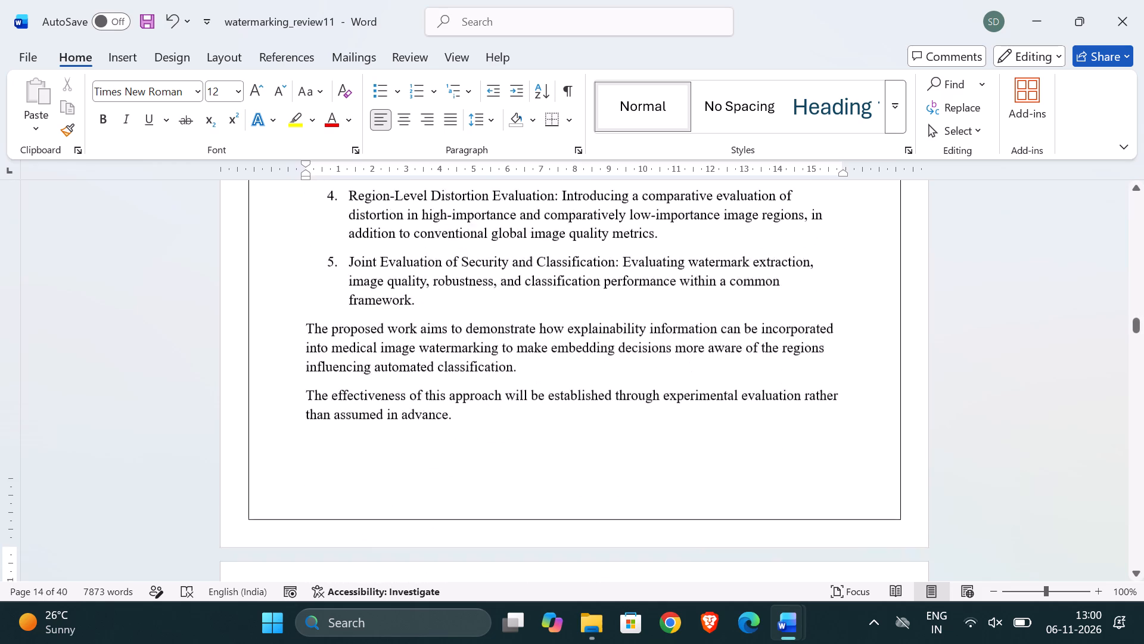
key("Down")
key("Down")
key("Down")
key("Down")
key("Down")
key("Down")
key("Down")
key("Down")
key("Down")
key("Down")
key("Down")
key("Down")
key("Down")
key("Down")
key("Down")
key("Down")
key("Down")
key("Down")
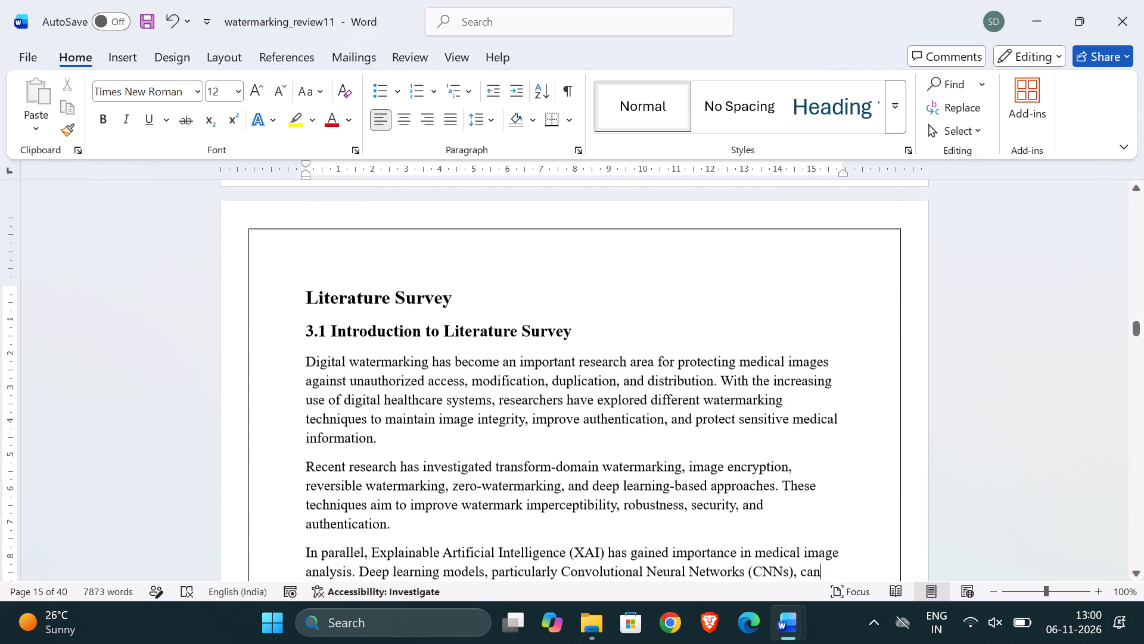
Examine the end of section 3.1, section 3.2 and Paper 1, including the page break before its Key contributions.
key("Down")
key("Down")
key("Down")
key("Down")
key("Down")
key("Down")
key("Down")
key("Down")
key("Down")
key("Down")
key("Down")
key("Down")
key("Down")
key("Down")
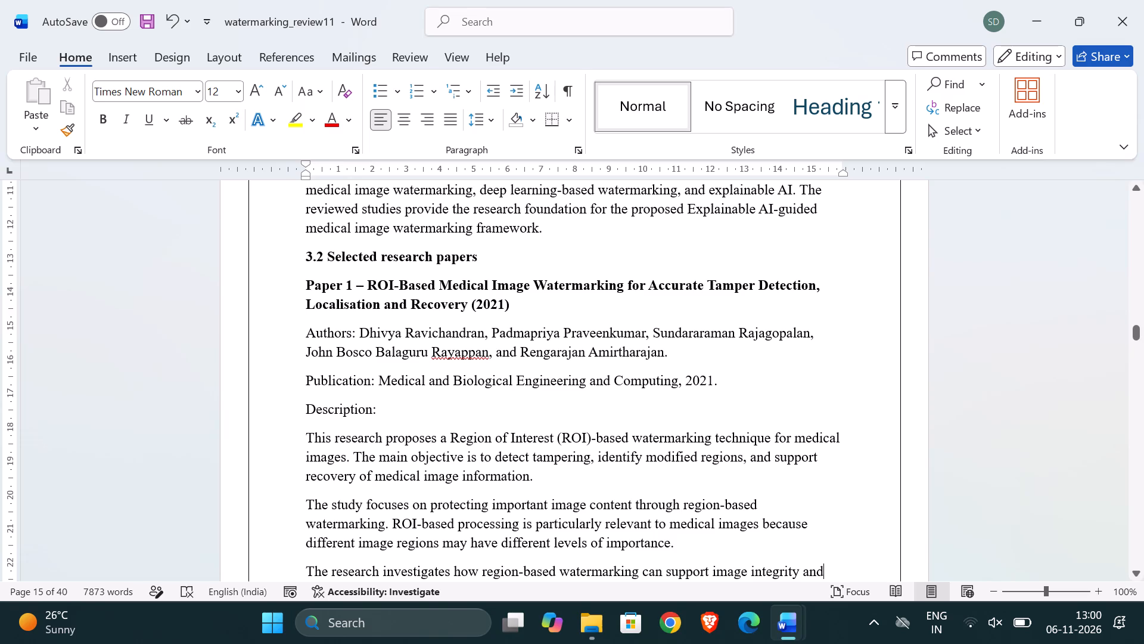
key("Down")
key("Down")
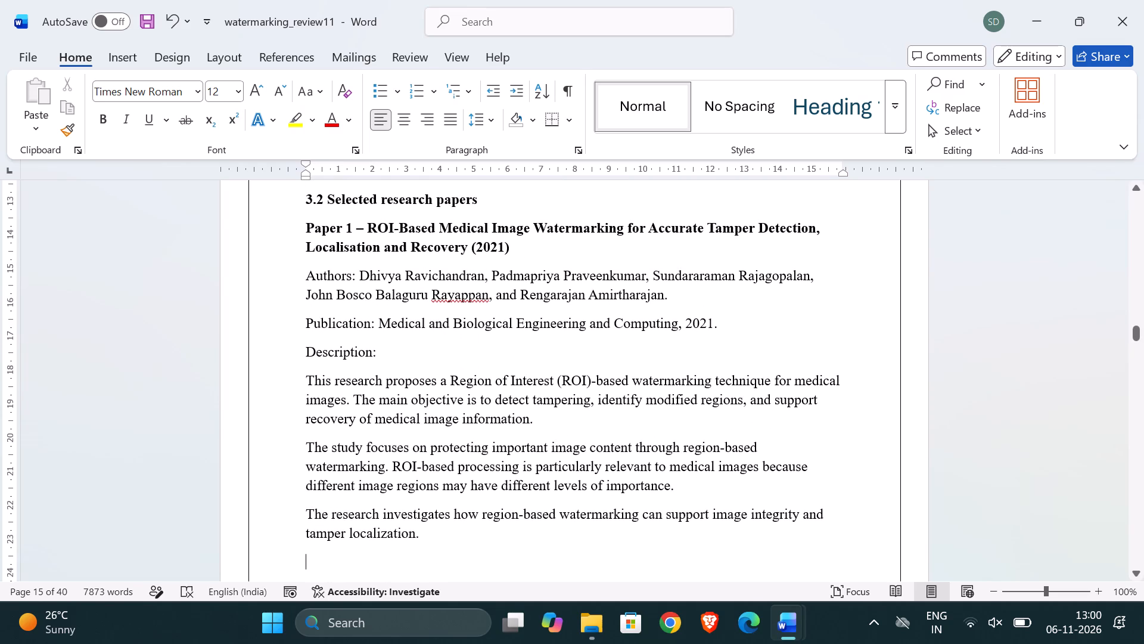
key("Down")
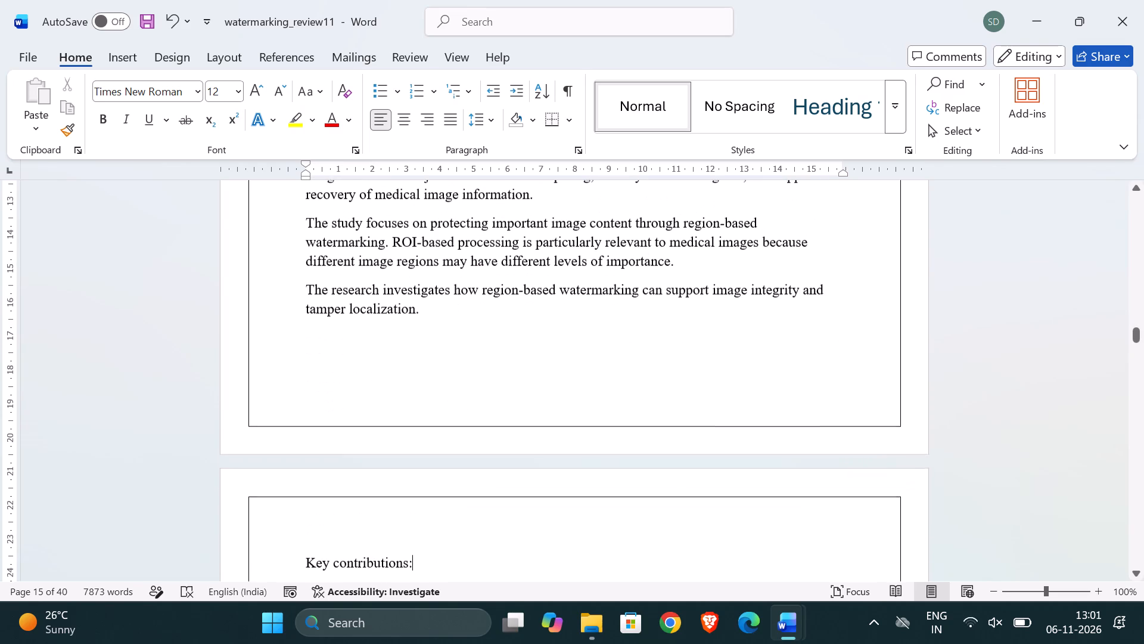
key("Up")
key("Up")
key("Up")
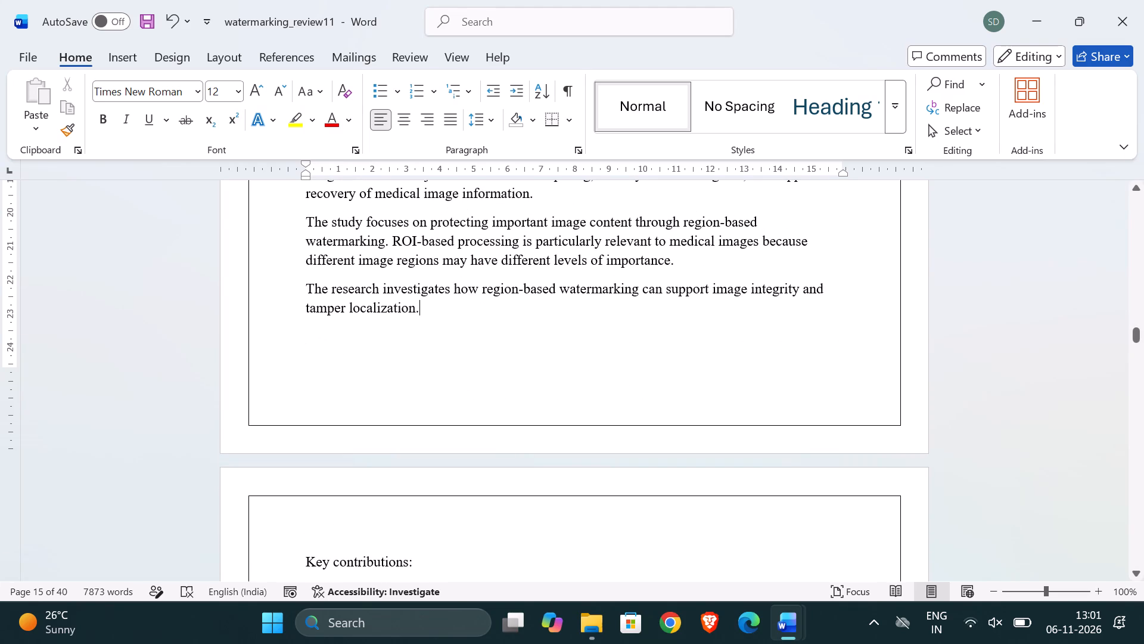
key("Up")
Examine Paper 1's key contributions and limitation, and the Paper 2 entry down to its limitation paragraph.
key("Down")
key("Down")
key("Down")
key("Down")
key("Down")
key("Down")
key("Down")
key("Down")
key("Down")
key("Down")
key("Down")
key("Down")
key("Down")
key("Down")
key("Down")
key("Down")
key("Down")
key("Down")
key("Down")
key("Down")
key("Down")
key("Down")
key("Down")
key("Down")
key("Down")
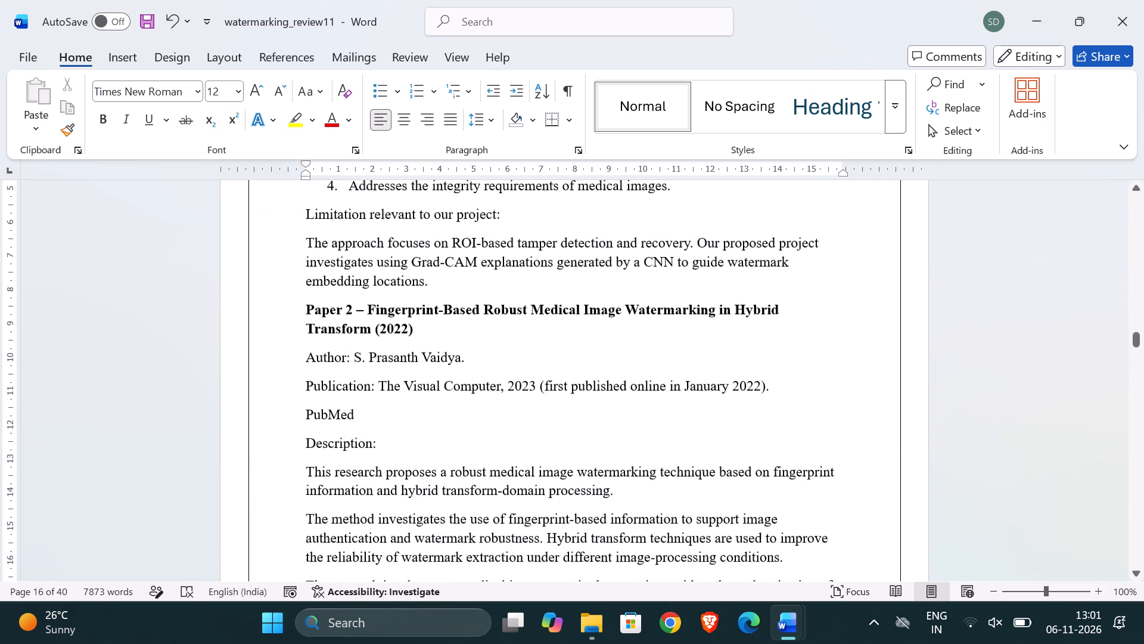
key("Down")
key("Down")
key("Down")
key("Down")
key("Down")
key("Down")
key("Down")
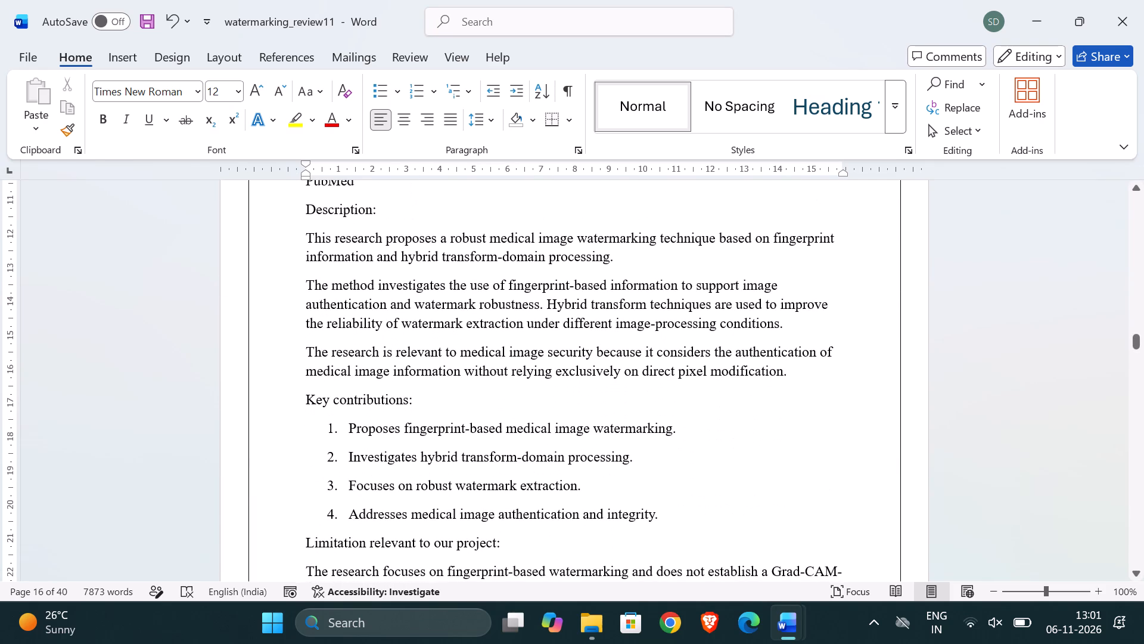
Examine the end of Paper 2 and the page transition into the third paper's authors, publication and description.
key("Down")
key("Down")
key("Down")
key("Down")
key("Down")
key("Down")
key("Down")
key("Down")
key("Down")
key("Down")
key("Down")
key("Down")
key("Down")
key("Down")
key("Down")
key("Down")
key("Down")
key("Down")
key("Down")
key("Down")
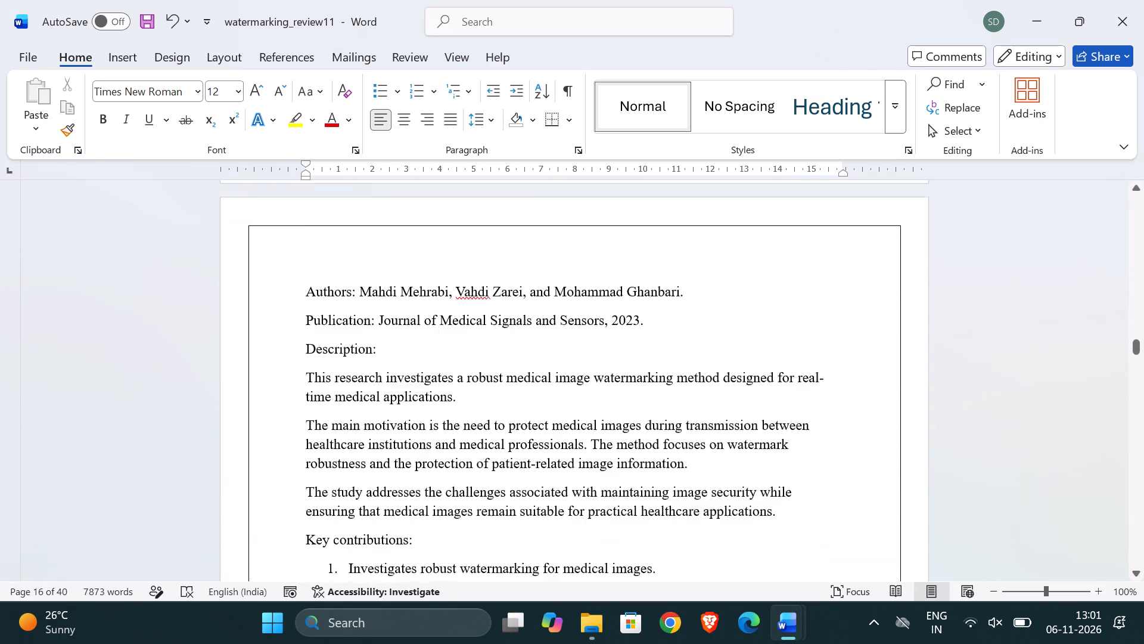
Examine the remainder of the third paper and the Paper 4 entry on DWT-DCT watermarking, down to its first key contribution.
key("Down")
key("Down")
key("Down")
key("Down")
key("Down")
key("Down")
key("Down")
key("Down")
key("Down")
key("Down")
key("Down")
key("Down")
key("Down")
key("Down")
key("Down")
key("Down")
key("Down")
key("Down")
key("Down")
key("Down")
key("Down")
key("Down")
key("Down")
key("Down")
key("Down")
key("Down")
key("Down")
key("Down")
key("Down")
key("Down")
key("Down")
key("Down")
key("Down")
key("Down")
key("Down")
key("Down")
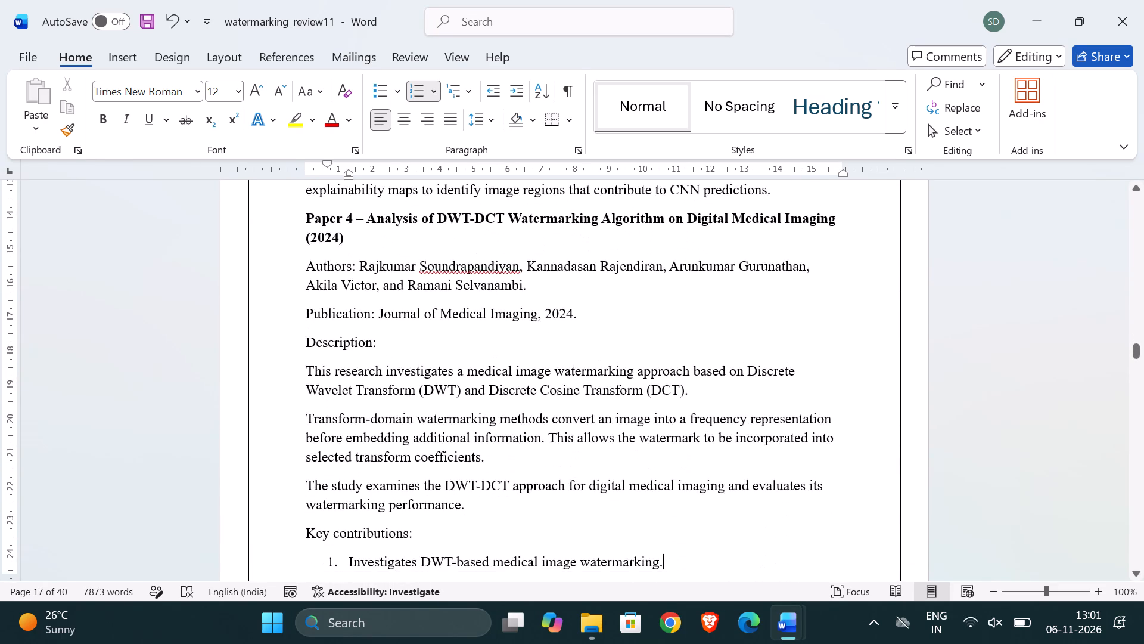
Examine the rest of Paper 4 and the reversible-zero watermarking paper, down to its fourth key contribution.
key("Down")
key("Down")
key("Down")
key("Down")
key("Down")
key("Down")
key("Down")
key("Down")
key("Down")
key("Down")
key("Down")
key("Down")
key("Down")
key("Down")
key("Down")
key("Down")
key("Down")
key("Down")
key("Down")
key("Down")
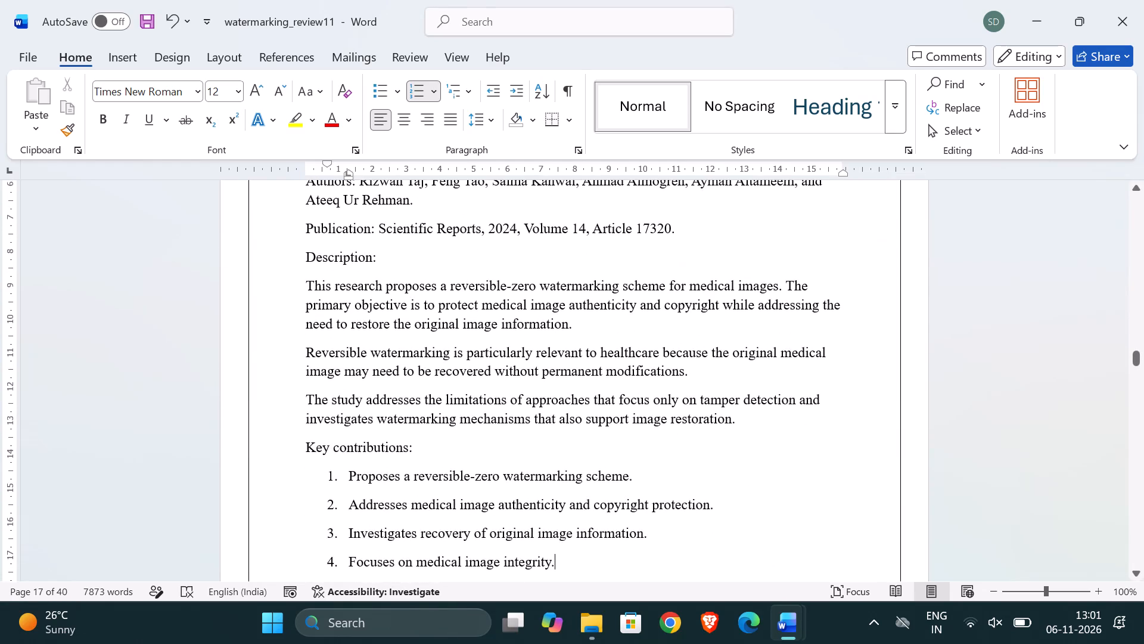
Examine the paper on watermarking's effect on CNN classification accuracy, including its transform techniques, evaluation paragraphs and key contributions.
key("Down")
key("Down")
key("Down")
key("Down")
key("Down")
key("Down")
key("Down")
key("Down")
key("Down")
key("Down")
key("Down")
key("Down")
key("Down")
key("Down")
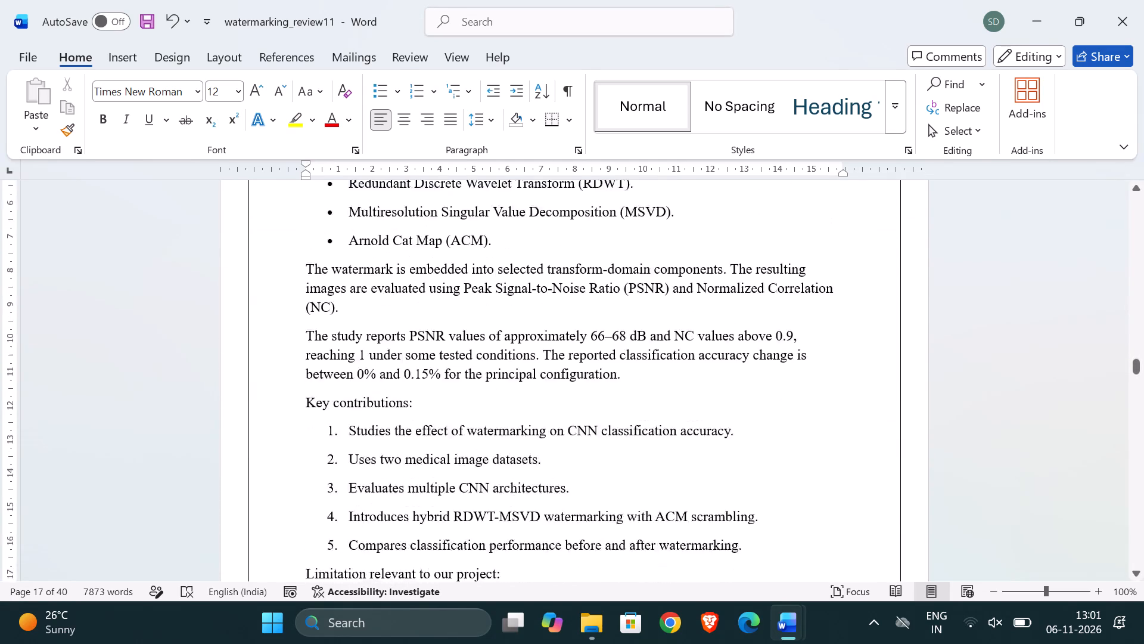
Examine that paper's project limitation and the page transition after the lung cancer classification paper's Description heading.
key("Down")
key("Down")
key("Down")
key("Down")
key("Down")
key("Down")
key("Down")
key("Down")
key("Down")
key("Down")
key("Down")
key("Down")
key("Down")
key("Down")
key("Down")
key("Down")
key("Down")
key("Down")
key("Down")
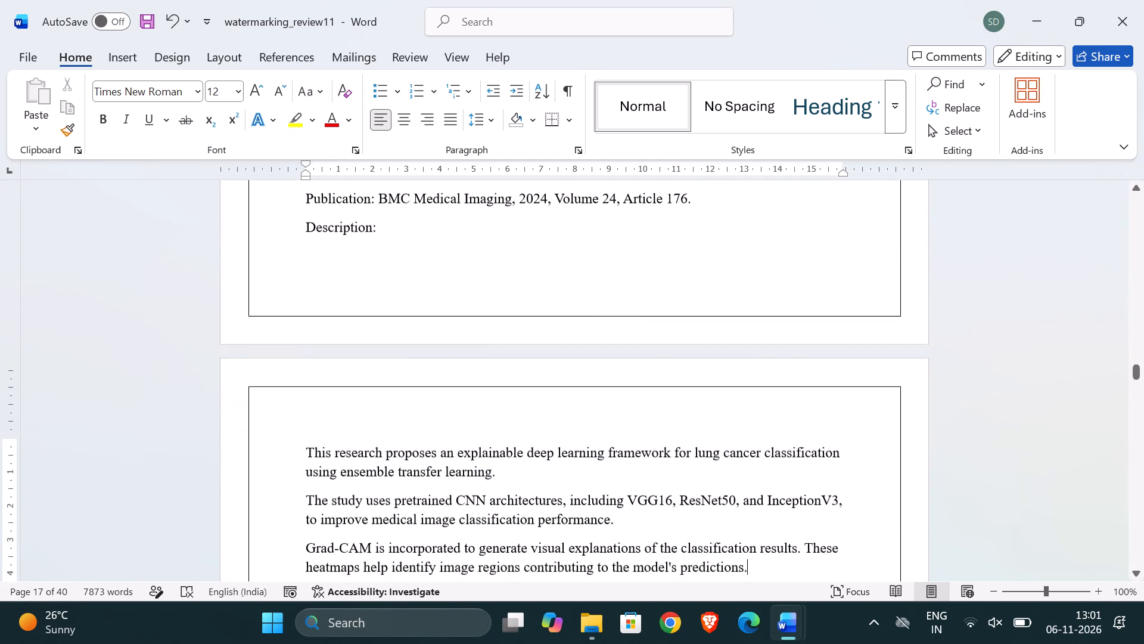
Examine the lung cancer paper's key contributions and limitation, down to the 3.3 Comparative Literature Survey heading and table.
key("Down")
key("Down")
key("Down")
key("Down")
key("Down")
key("Down")
key("Down")
key("Down")
key("Down")
key("Down")
key("Down")
key("Down")
key("Down")
key("Down")
key("Down")
key("Down")
key("Down")
key("Down")
key("Down")
key("Down")
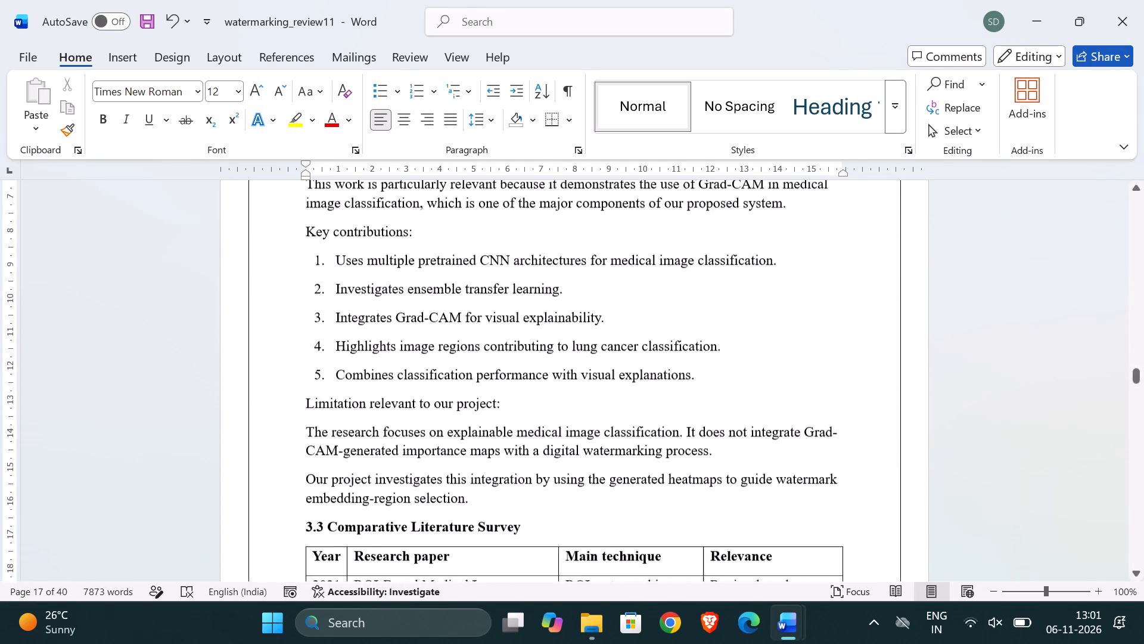
Go back to section 3.3 and check how the comparative literature survey table is laid out across the page break.
key("Up")
key("Up")
key("Up")
key("Up")
key("Up")
key("Up")
key("Up")
key("Up")
key("Up")
key("Up")
key("Up")
key("Up")
key("Up")
key("Up")
key("Up")
key("Up")
key("Up")
key("Up")
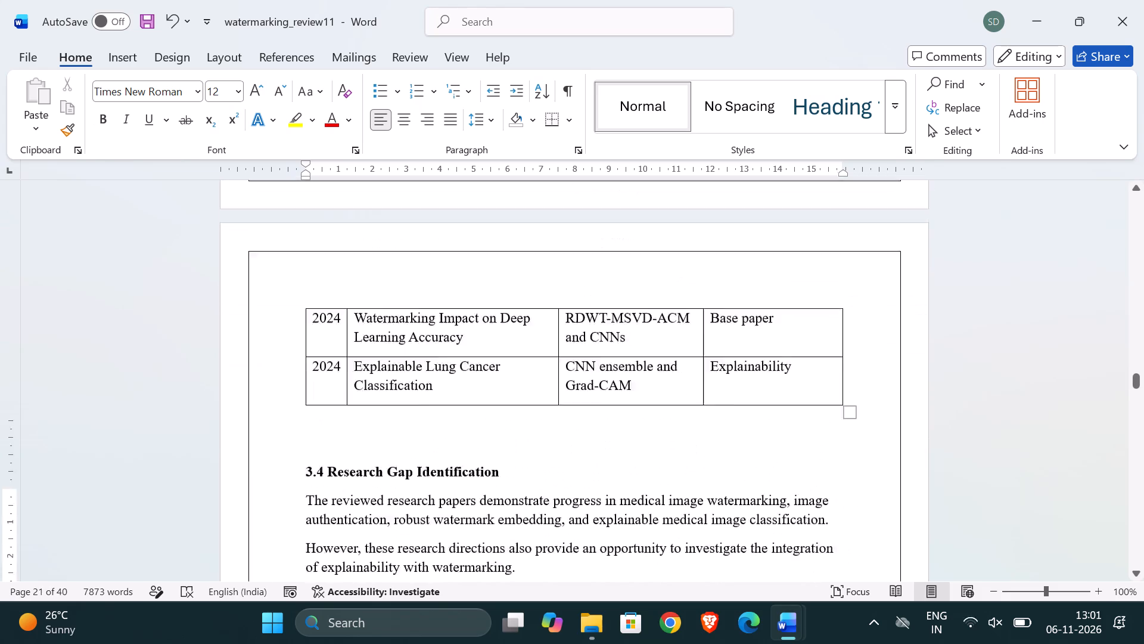
key("Up")
key("Up")
key("Up")
key("Up")
key("Up")
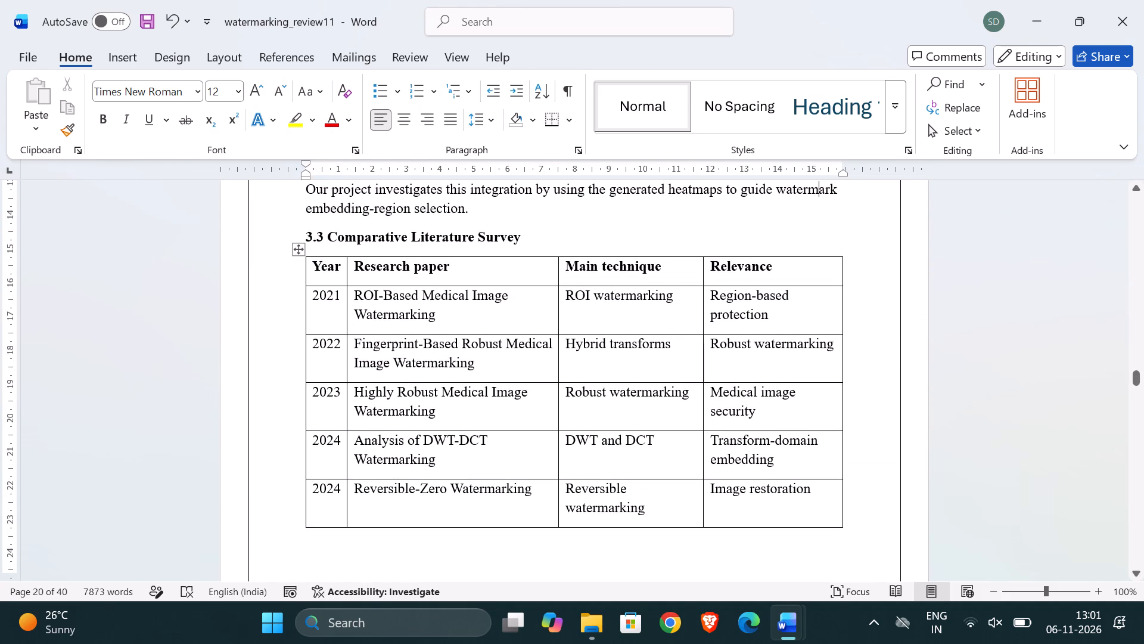
Examine the continuation of the survey table and the first two research gaps in section 3.4.
key("Down")
key("Down")
key("Down")
key("Down")
key("Down")
key("Down")
key("Down")
key("Down")
key("Down")
key("Down")
key("Down")
key("Down")
key("Down")
key("Down")
key("Down")
key("Down")
key("Down")
key("Down")
key("Down")
key("Down")
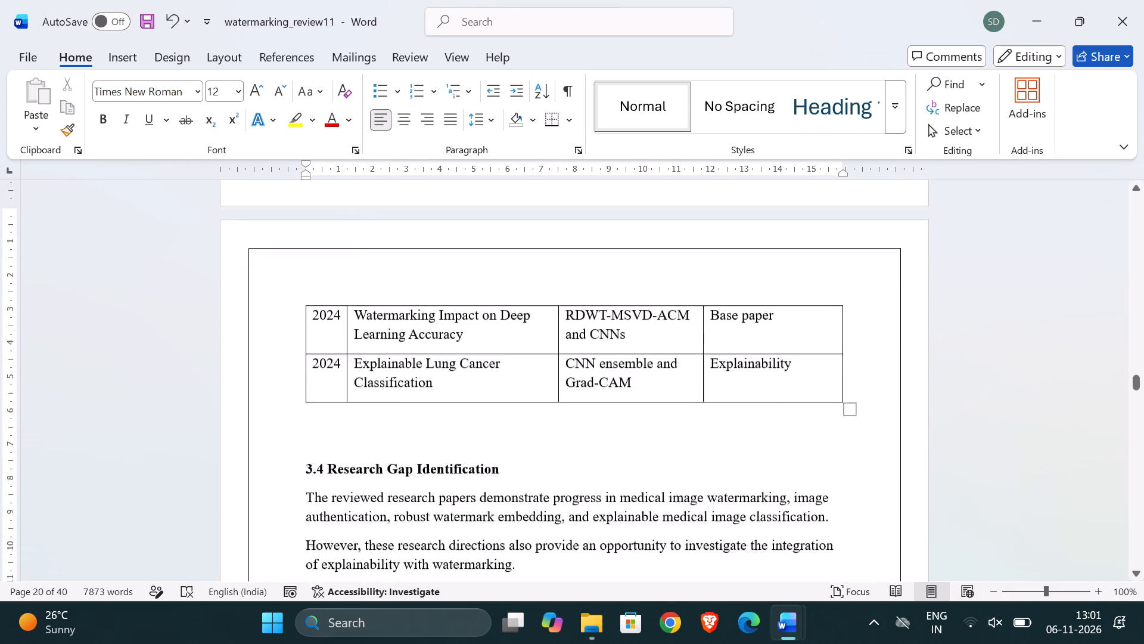
key("Down")
key("Down")
key("Down")
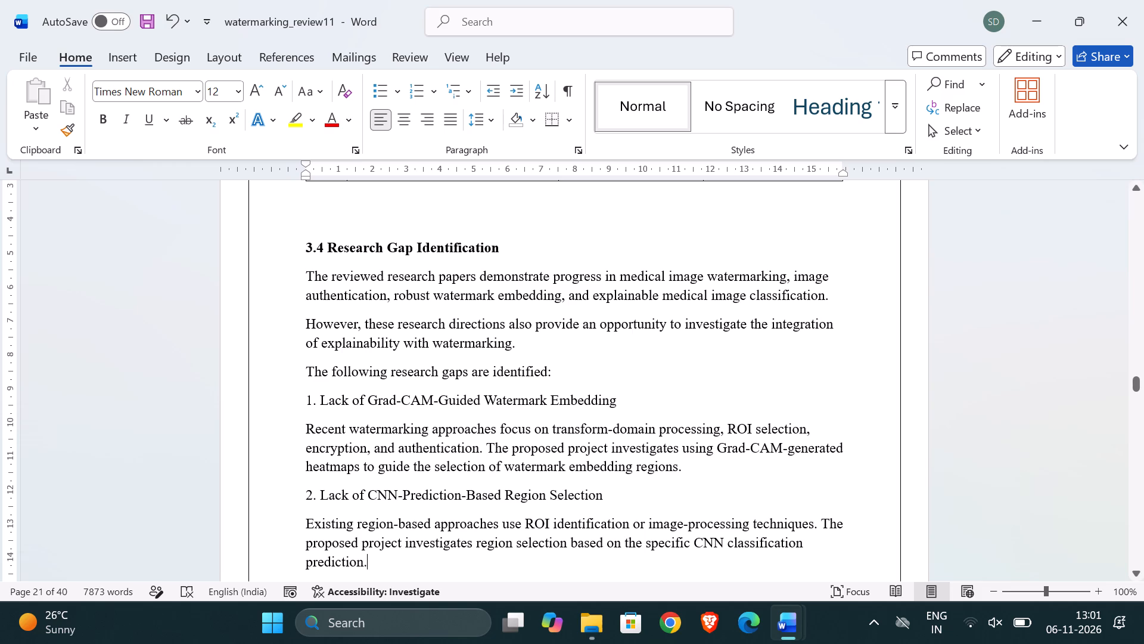
Skim chapter 4 from section 4.1 Overview through the CNN, Grad-CAM and performance evaluation parts to the 5.METHODOLOGY heading.
key("Page_Down")
key("Page_Down")
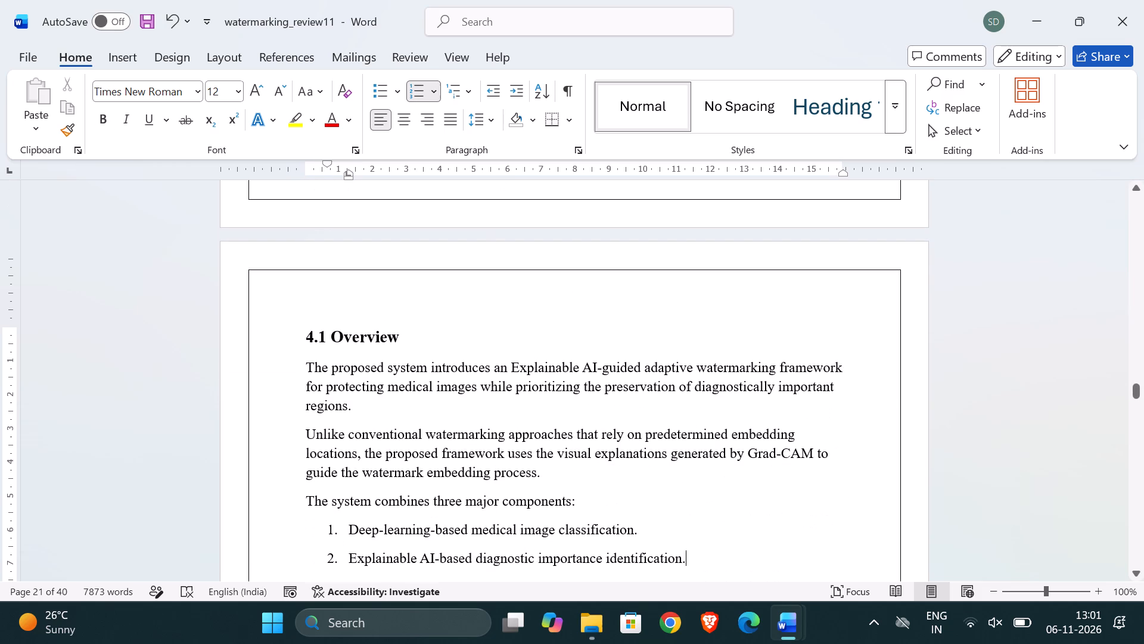
key("Page_Down")
key("Page_Down")
key("Page_Down")
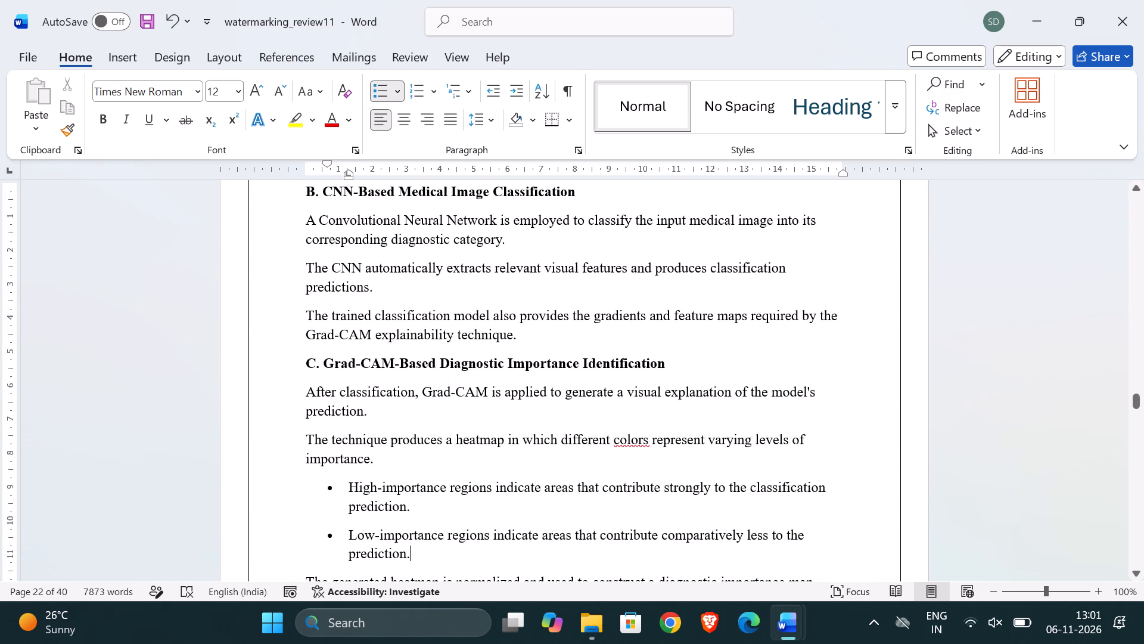
key("Page_Down")
key("Page_Down")
key("Page_Down")
key("Page_Down")
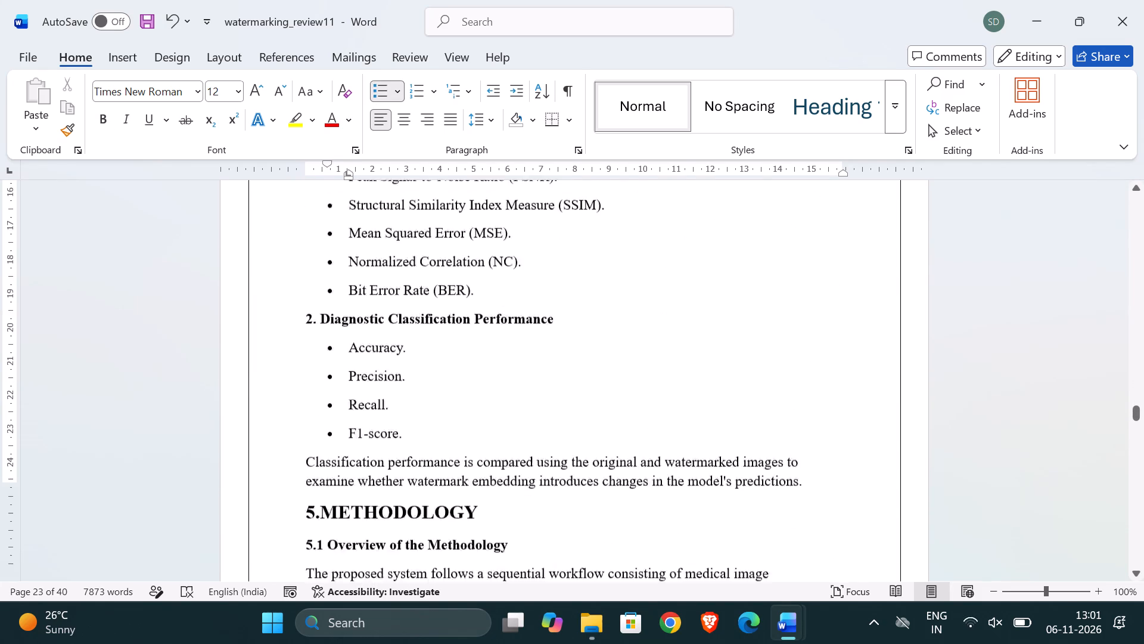
Skim chapter 5 from the methodology overview through section 5.3 Image Preprocessing to the Grad-CAM importance weight equation.
key("Page_Down")
key("Page_Down")
key("Page_Down")
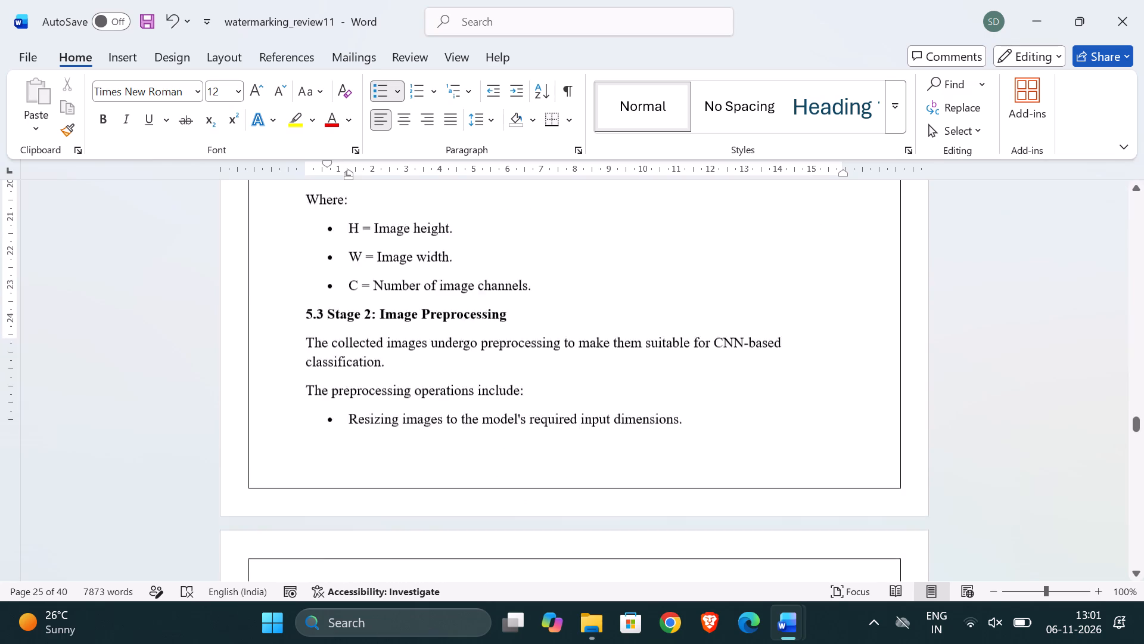
key("Page_Down")
key("Page_Down")
key("Page_Down")
key("Page_Down")
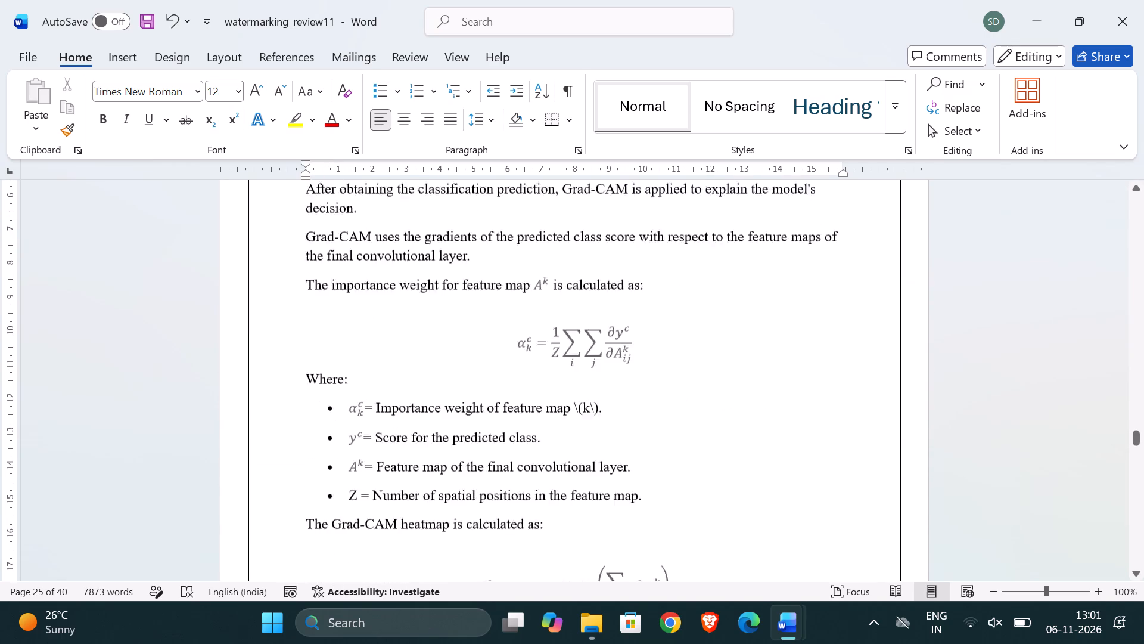
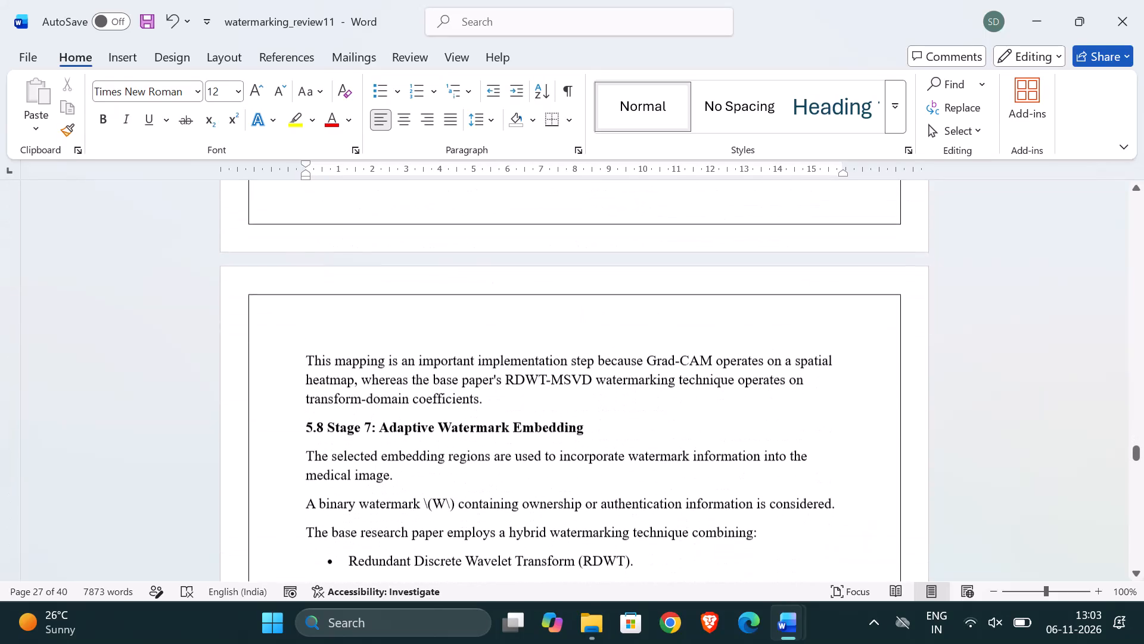
Skim from section 5.8 Adaptive Watermark Embedding through the evaluation metrics, module table and system flow diagram to section 7.2 Expected Output.
scroll(661, 264, "down", 2)
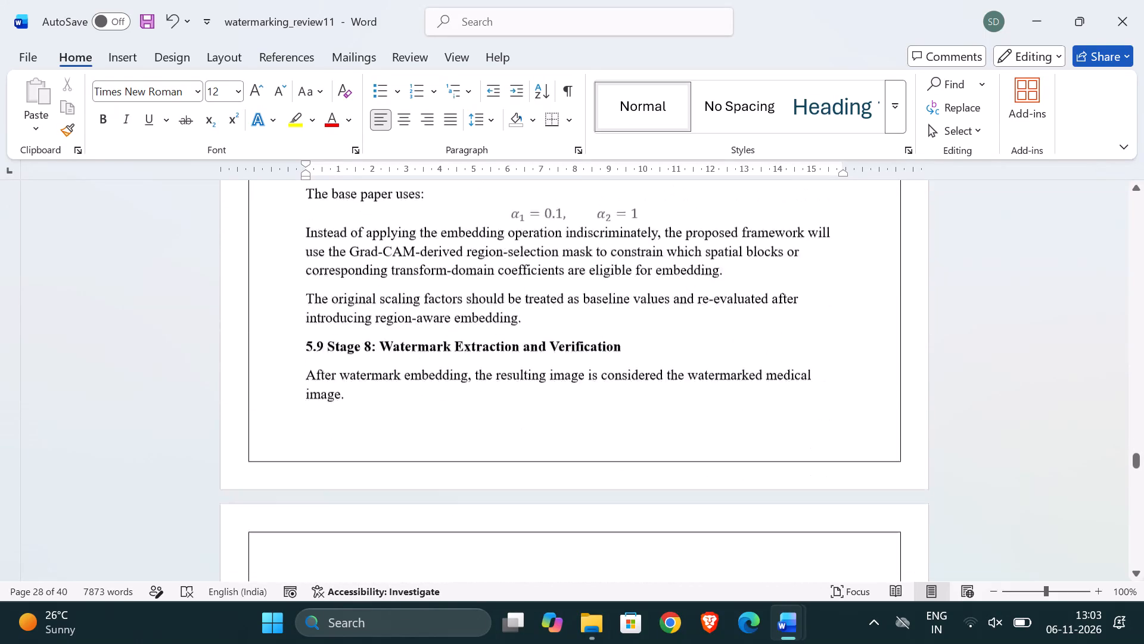
scroll(661, 264, "down", 4)
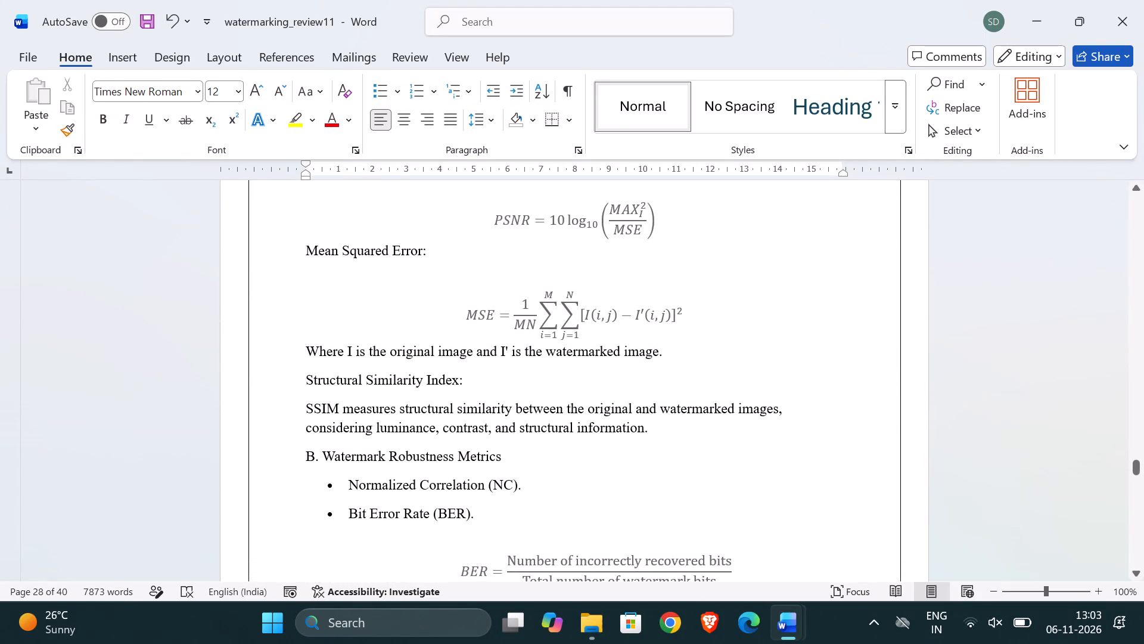
scroll(661, 264, "down", 5)
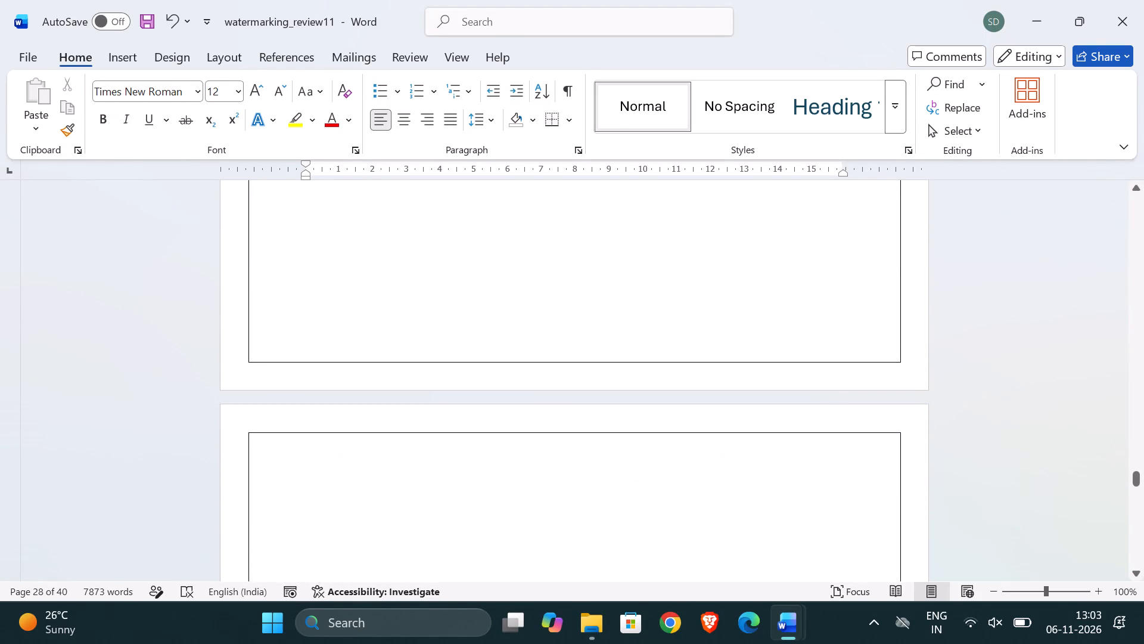
scroll(661, 264, "down", 8)
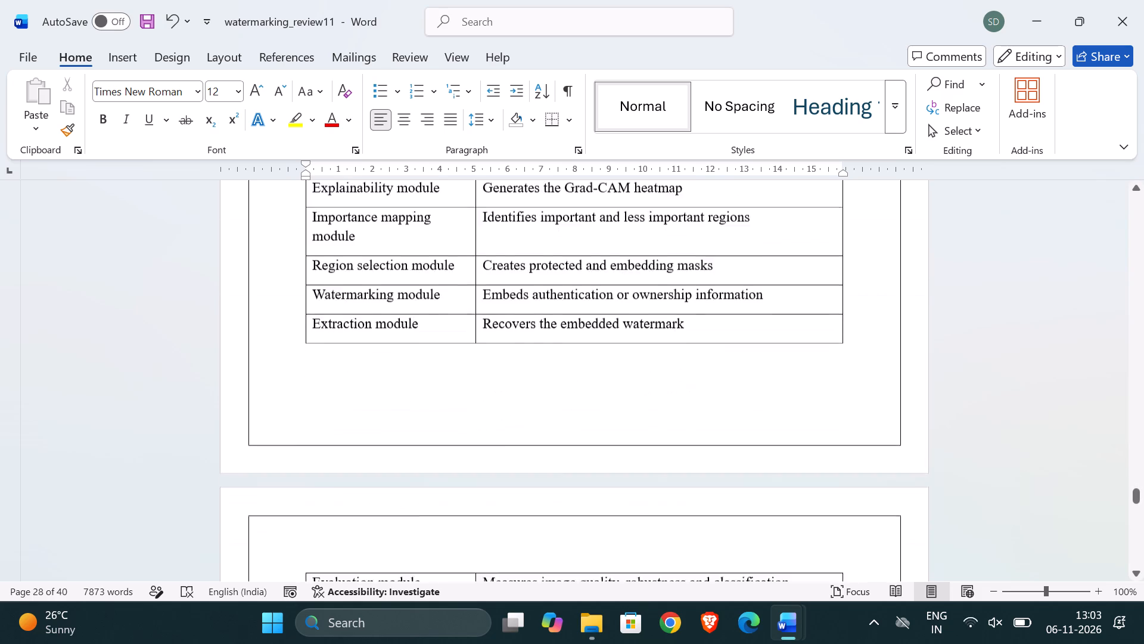
scroll(661, 264, "down", 4)
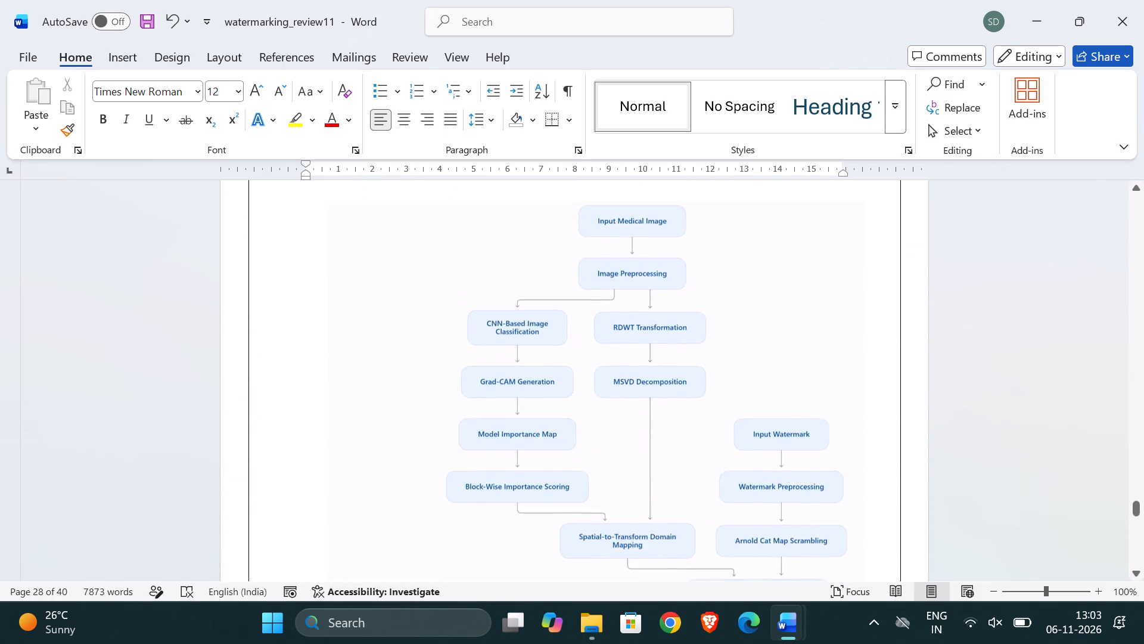
scroll(661, 264, "down", 4)
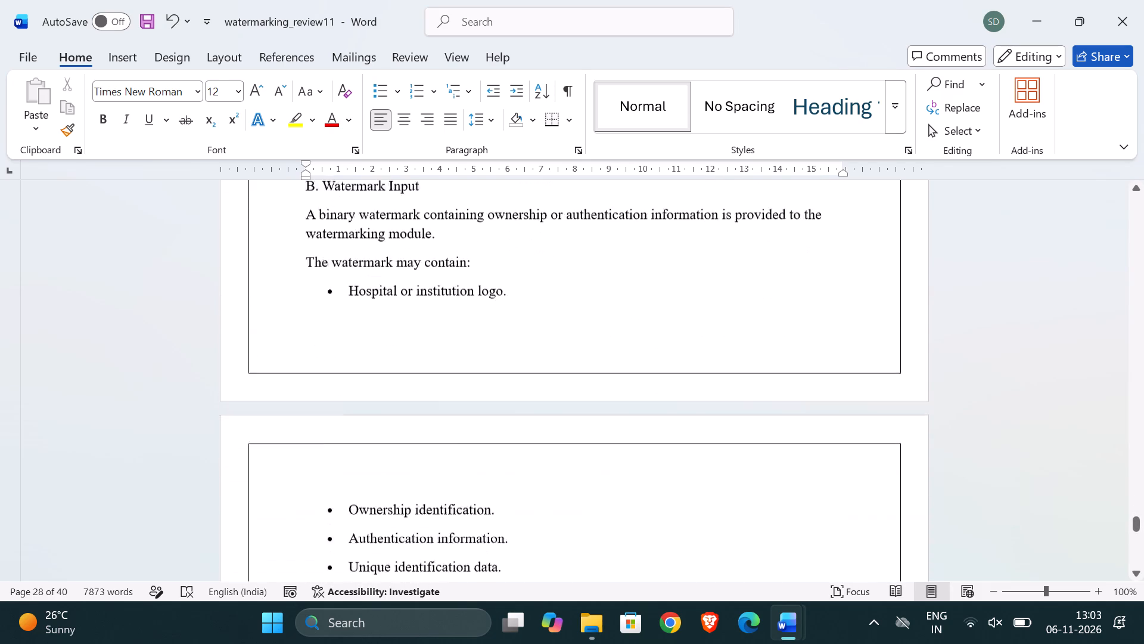
scroll(661, 264, "down", 4)
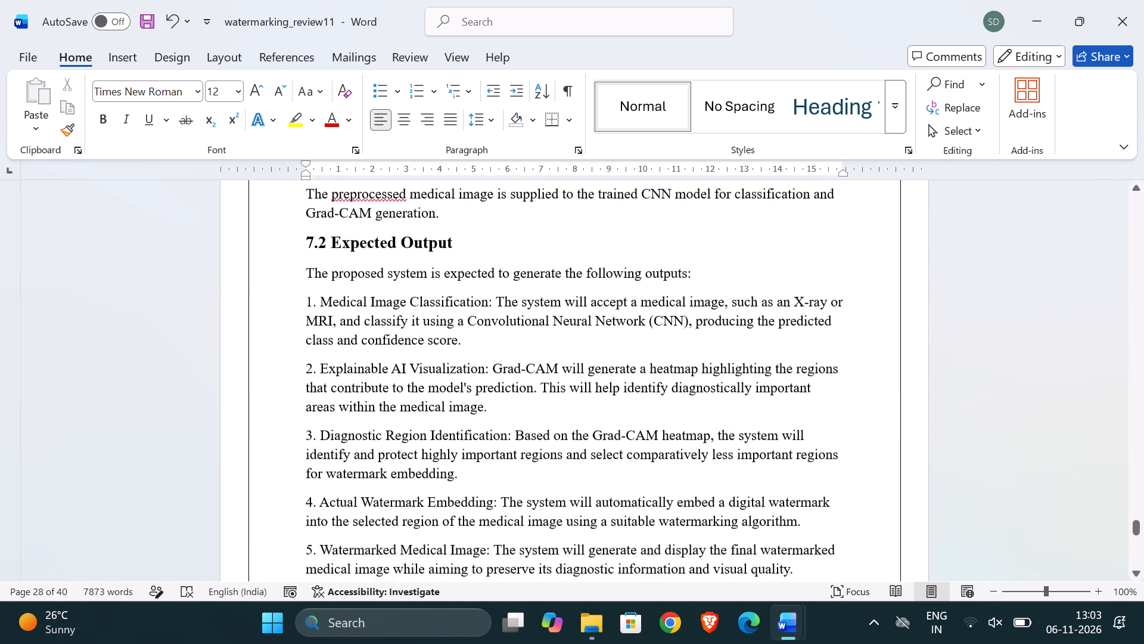
Examine the layout of the output images and captions in section 7.3, from Output 1 to Output 4, including a multi-page comparison.
scroll(661, 264, "down", 3)
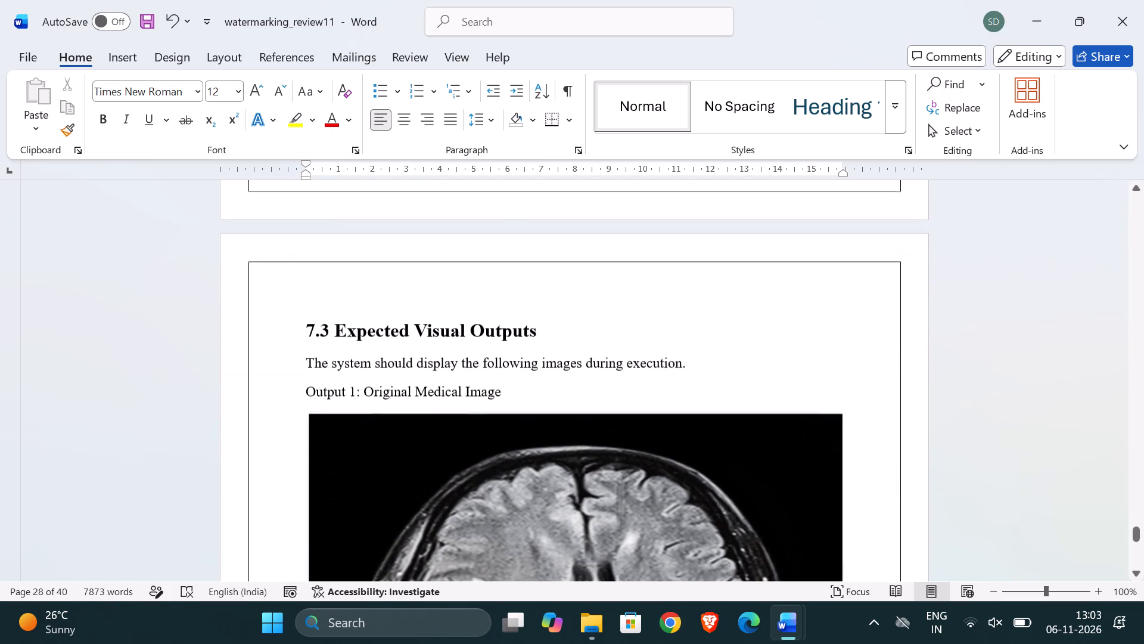
scroll(661, 264, "down", 2)
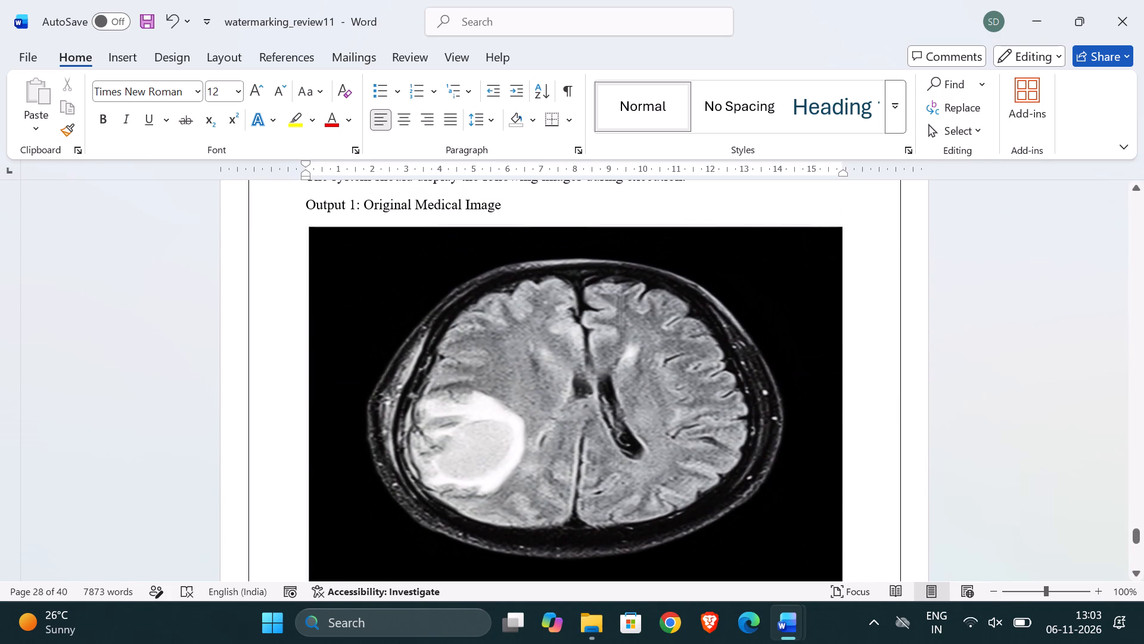
scroll(647, 269, "down", 2)
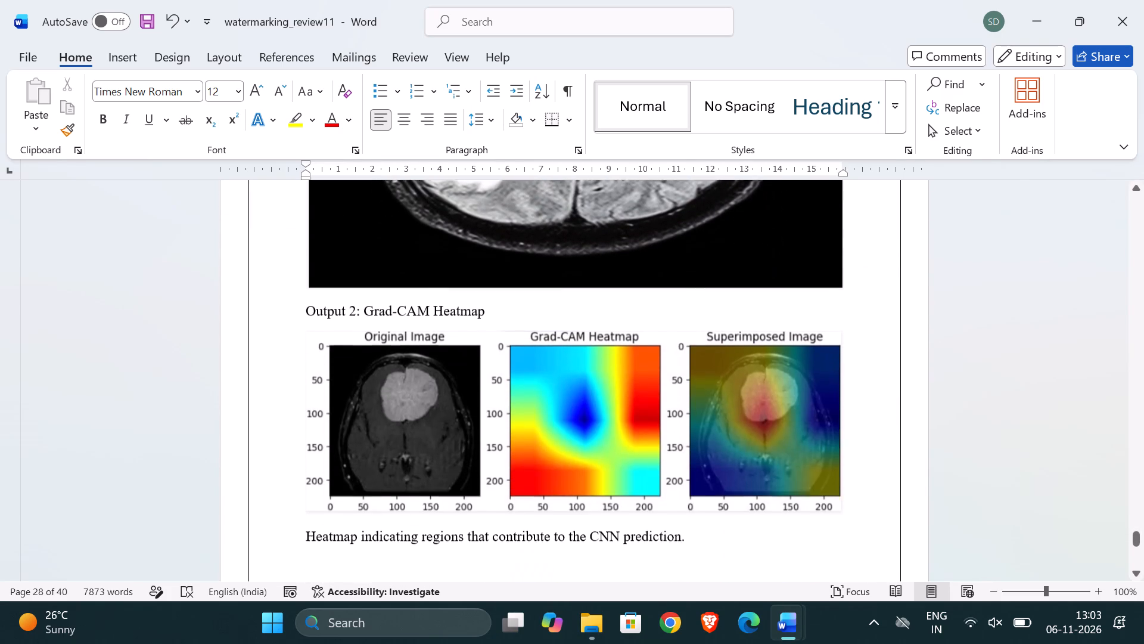
scroll(647, 269, "down", 1)
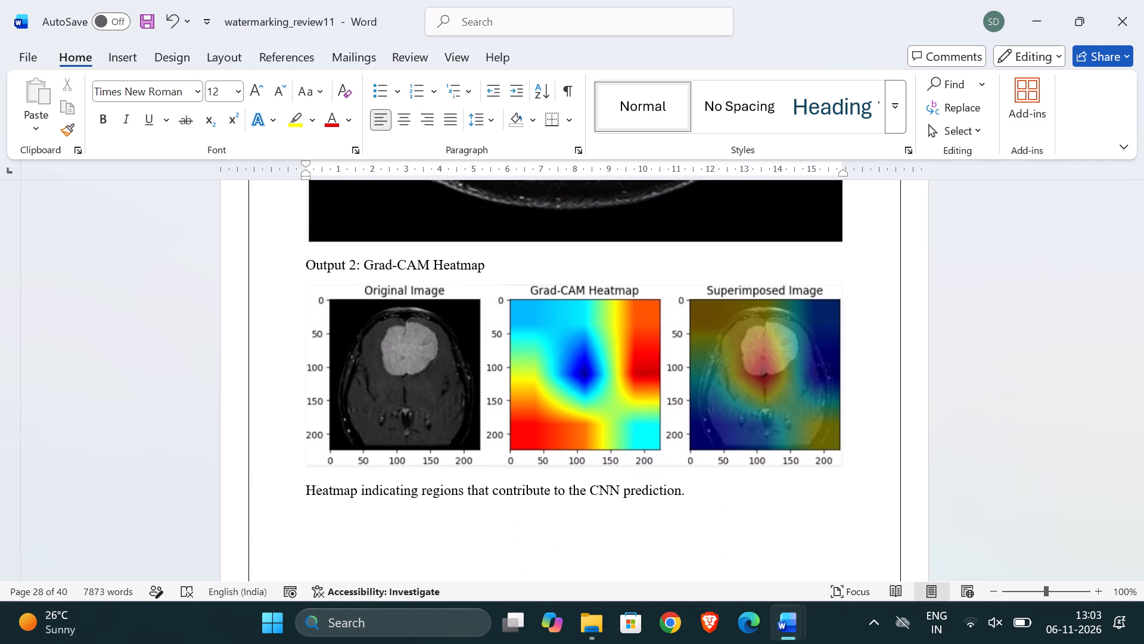
scroll(647, 269, "down", 2)
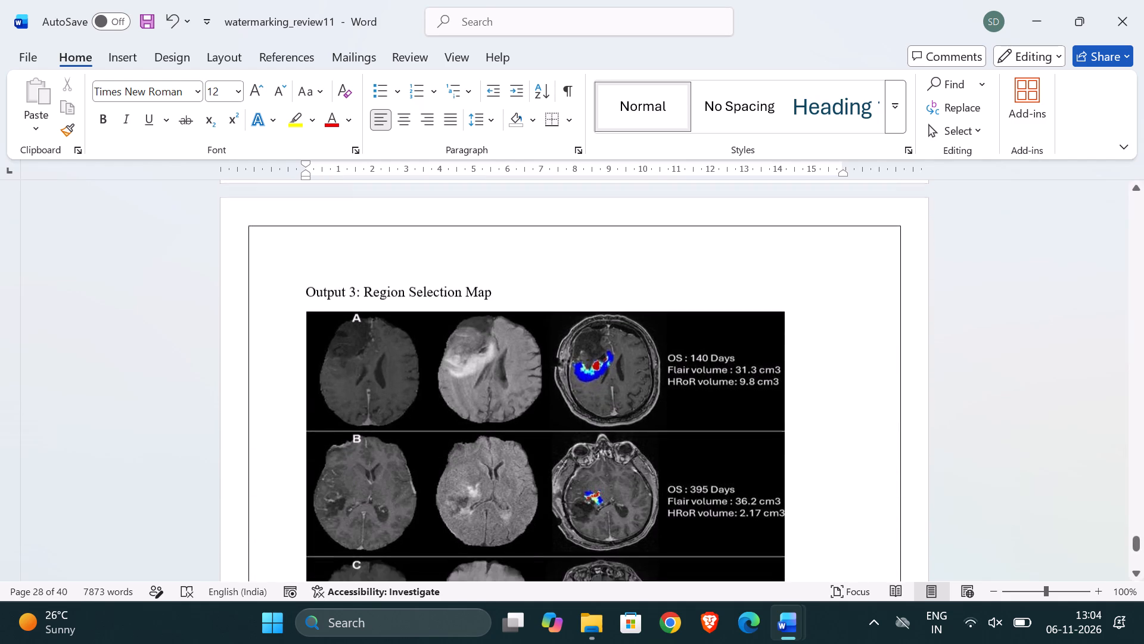
scroll(647, 269, "down", 1)
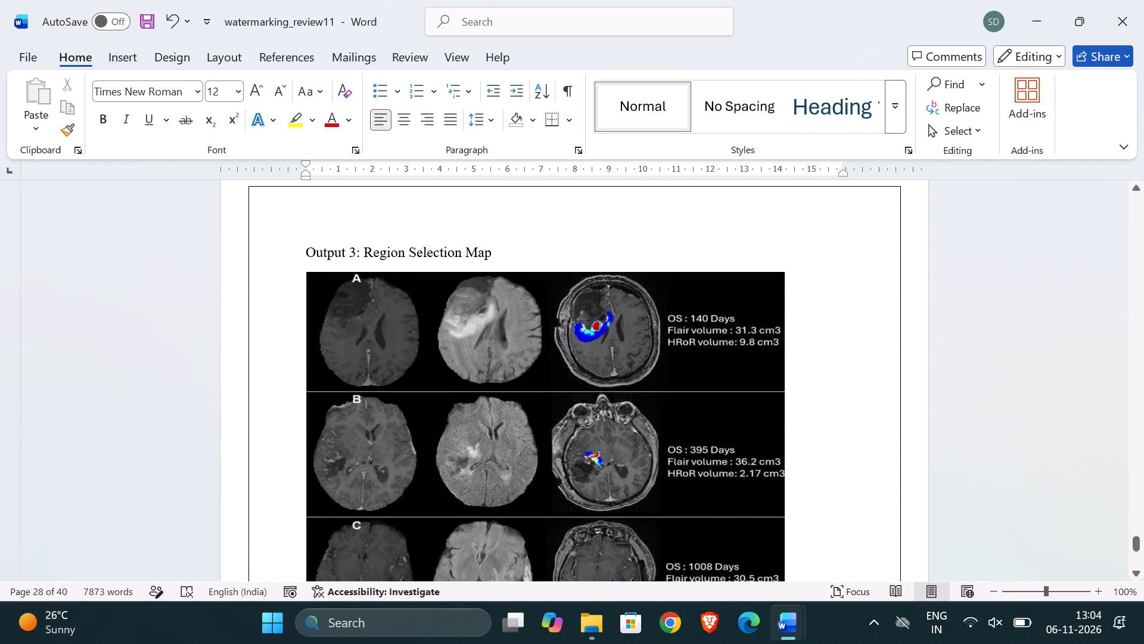
scroll(647, 269, "down", 2)
scroll(647, 269, "up", 1)
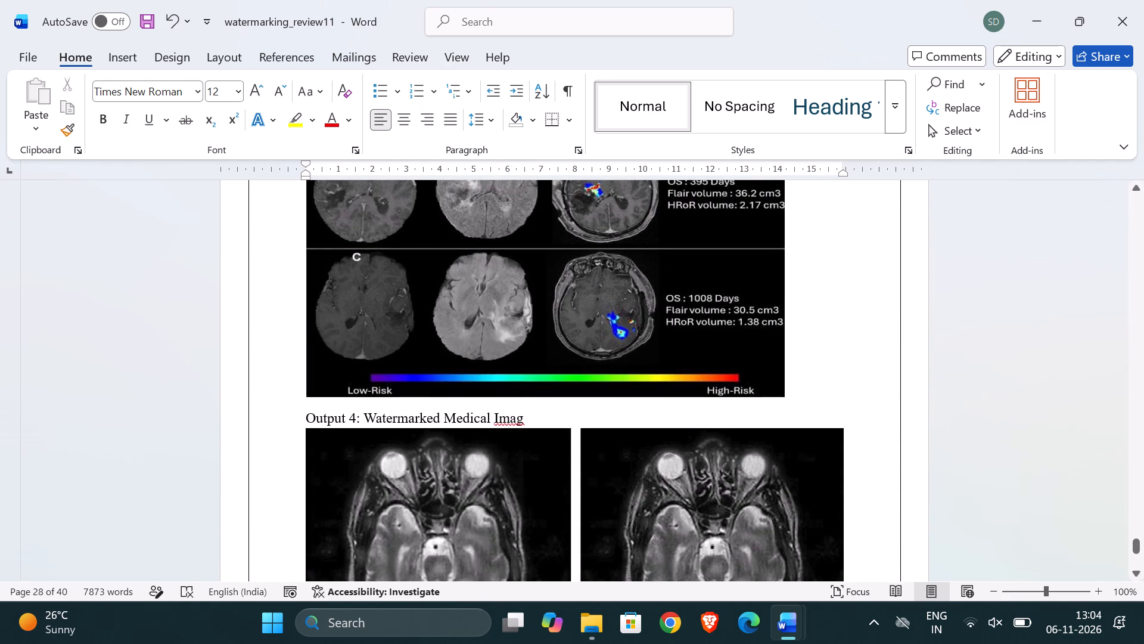
scroll(647, 269, "down", 3, "ctrl")
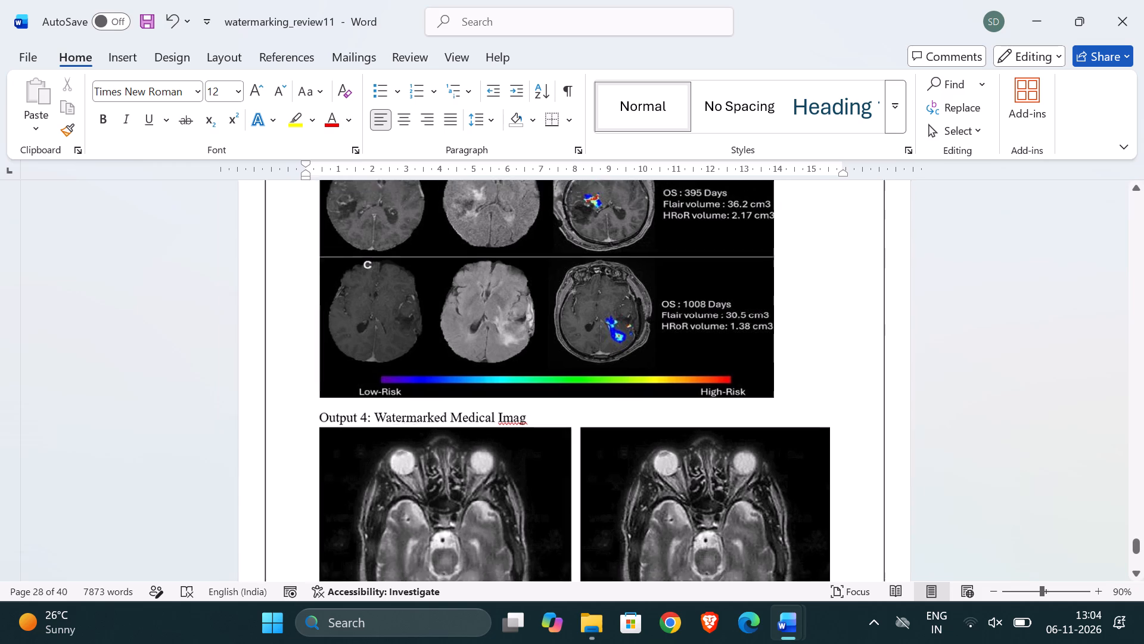
scroll(647, 269, "down", 2, "ctrl")
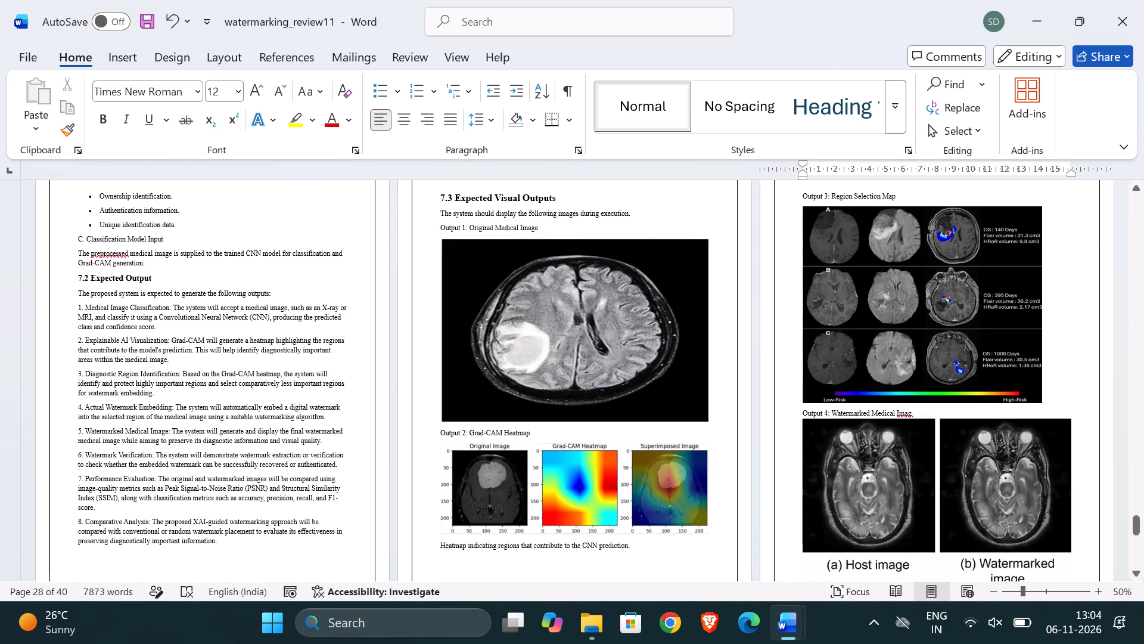
scroll(918, 382, "up", 5, "ctrl")
scroll(792, 374, "down", 2)
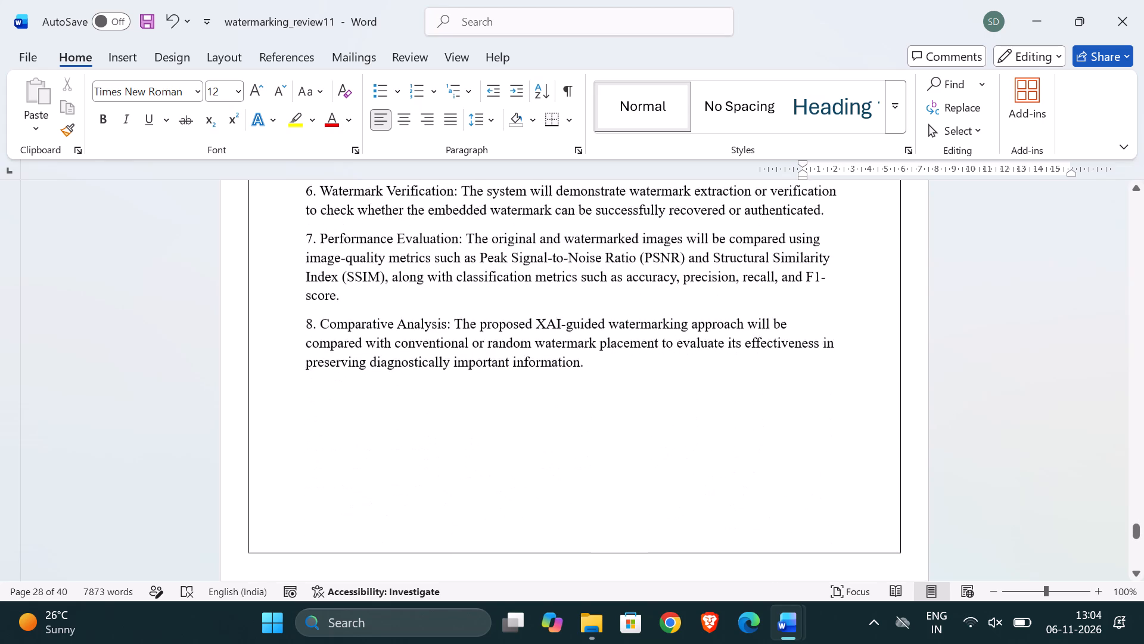
scroll(792, 374, "down", 4)
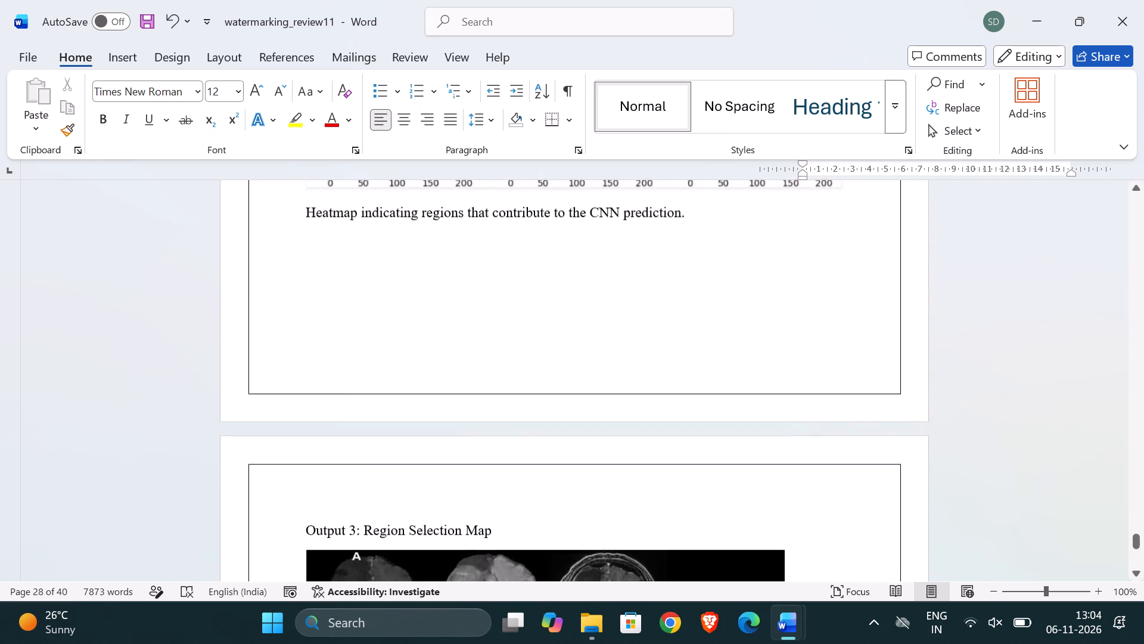
scroll(792, 374, "down", 4)
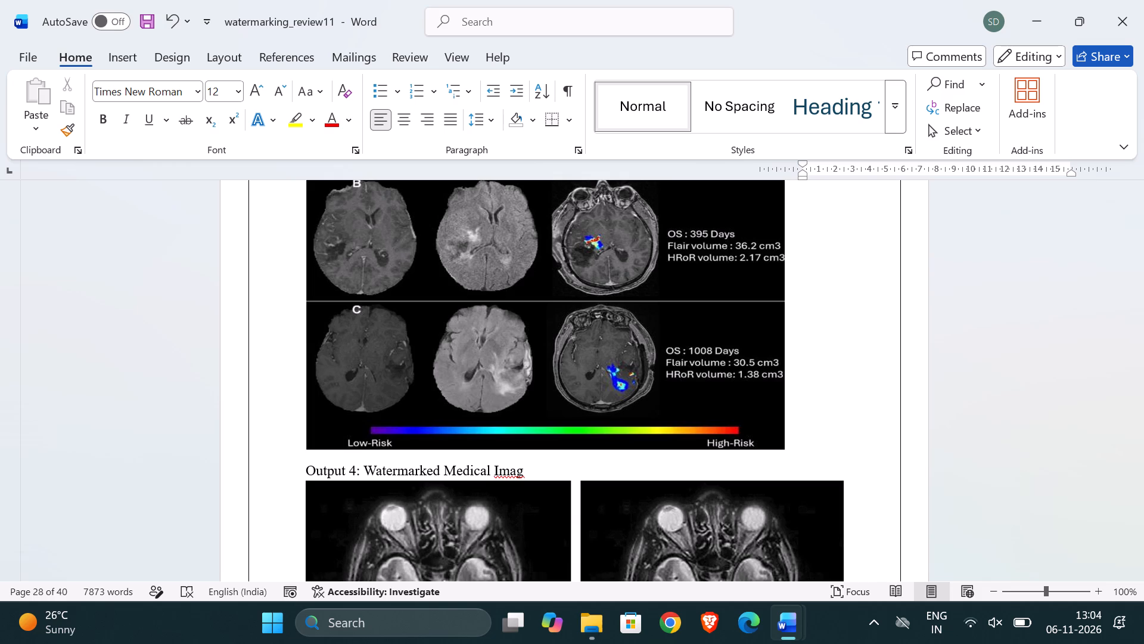
scroll(792, 374, "right", 1)
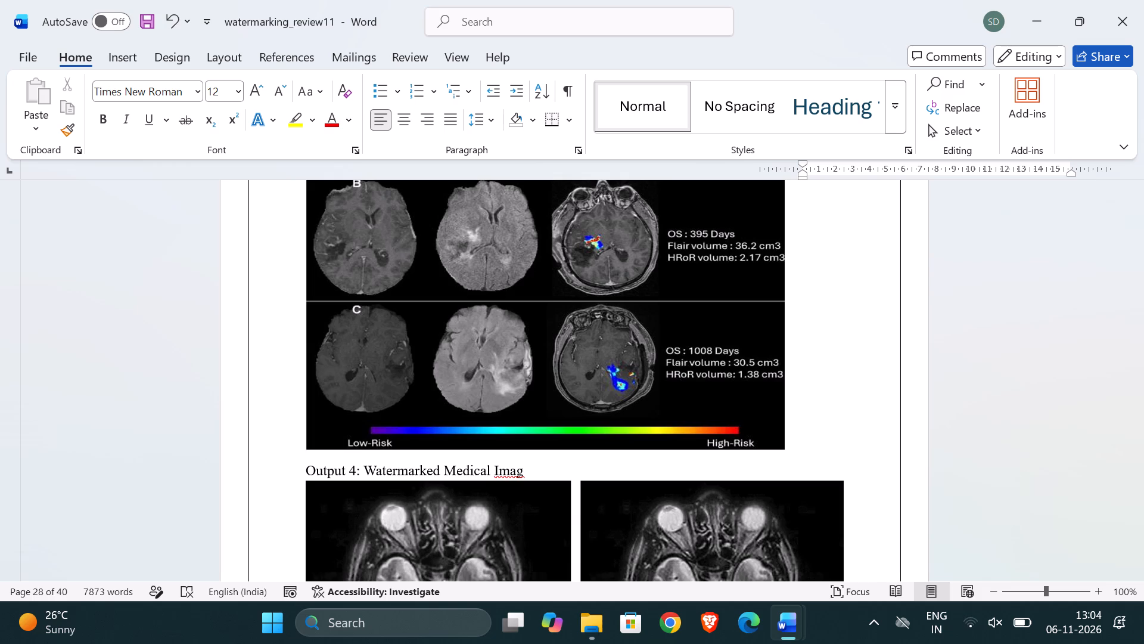